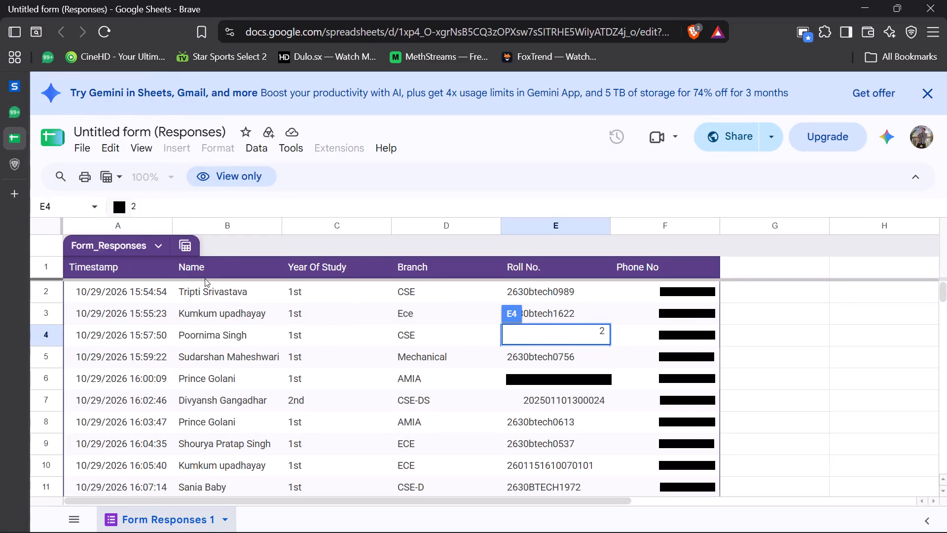
Select and copy the entire form responses table, from the Timestamp column through the Phone No column.
{"action": "scroll", "coordinate": [205, 278], "scroll_direction": "up", "scroll_amount": 6}
{"action": "left_click", "coordinate": [835, 375]}
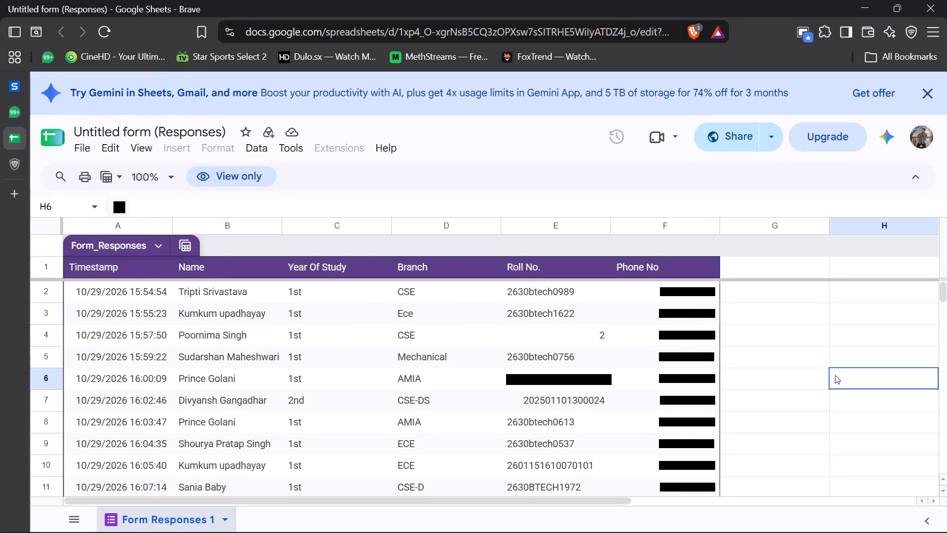
{"action": "left_click", "coordinate": [676, 367]}
{"action": "key", "text": "ctrl+a"}
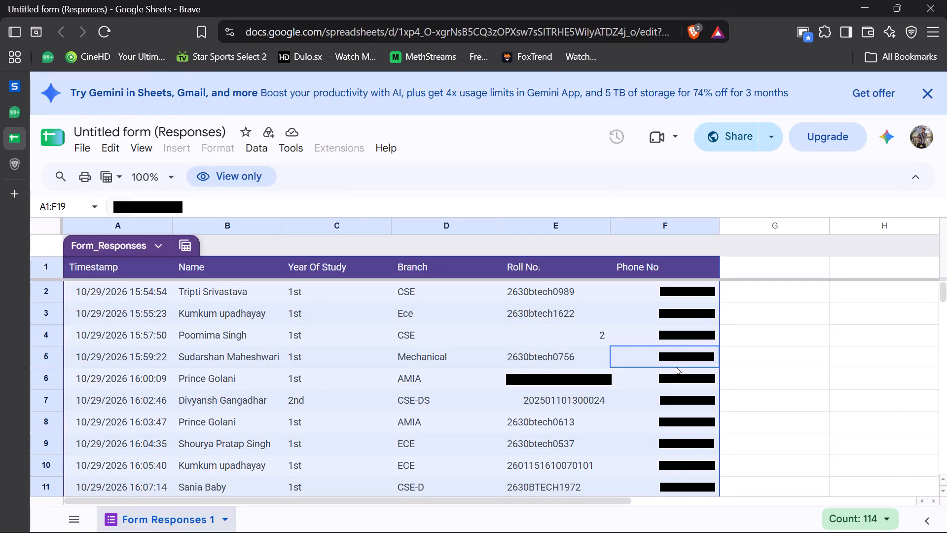
{"action": "key", "text": "ctrl+c"}
{"action": "scroll", "coordinate": [676, 367], "scroll_direction": "down", "scroll_amount": 5}
{"action": "scroll", "coordinate": [676, 367], "scroll_direction": "up", "scroll_amount": 1}
Switch to Excel, create a blank workbook and paste the copied responses table starting at cell A1.
{"action": "key", "text": "alt+Tab"}
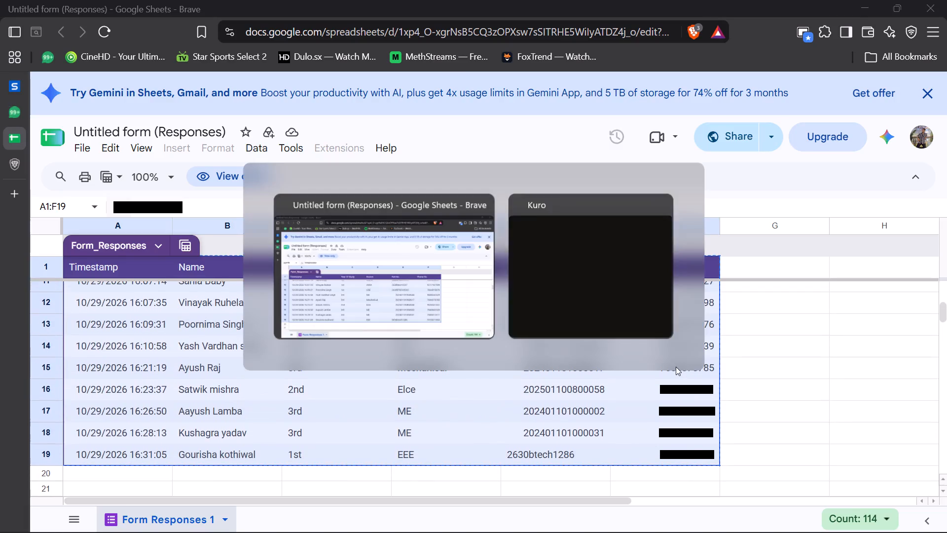
{"action": "key", "text": "alt+Tab"}
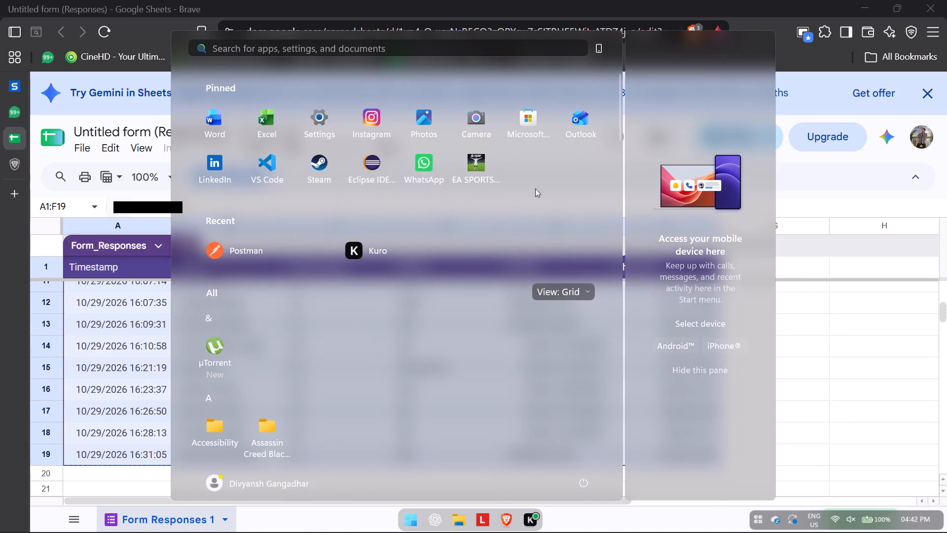
{"action": "left_click", "coordinate": [265, 126]}
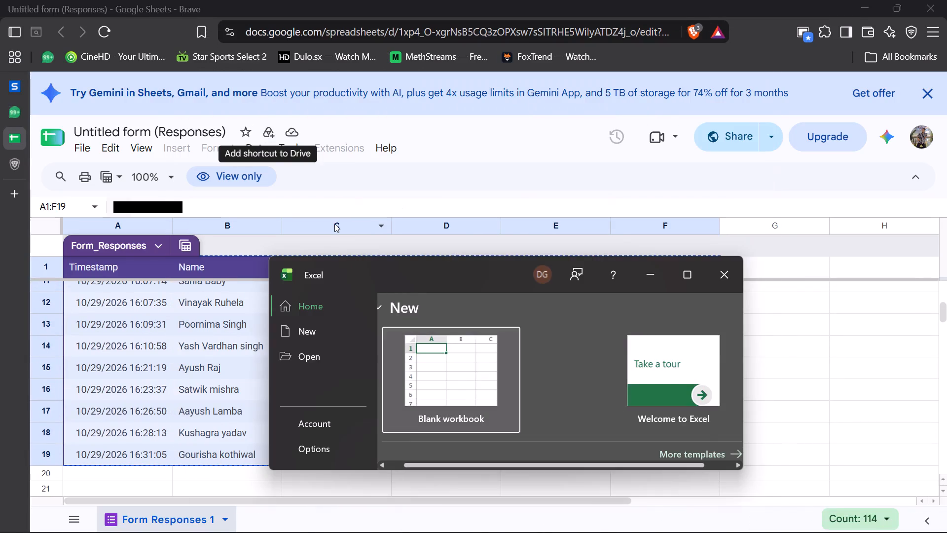
{"action": "left_click", "coordinate": [417, 420]}
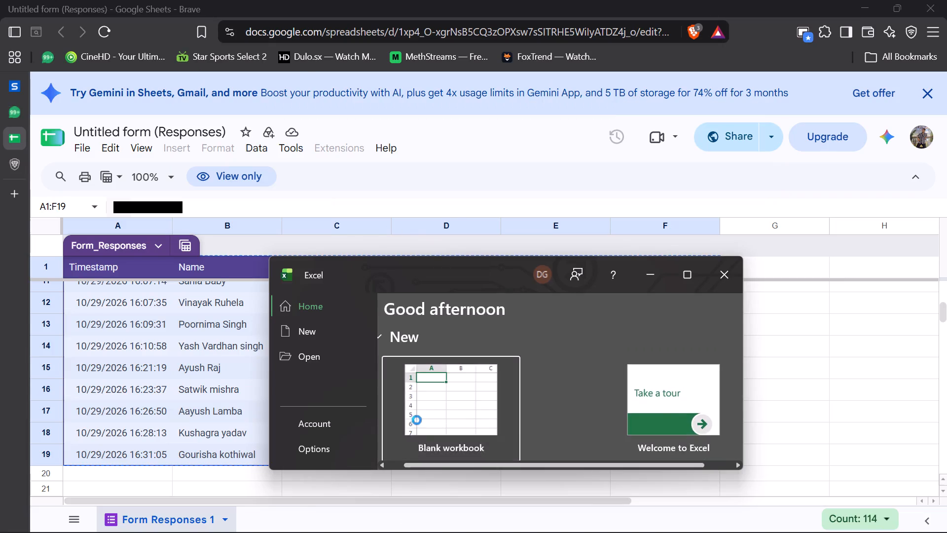
{"action": "left_click", "coordinate": [675, 285]}
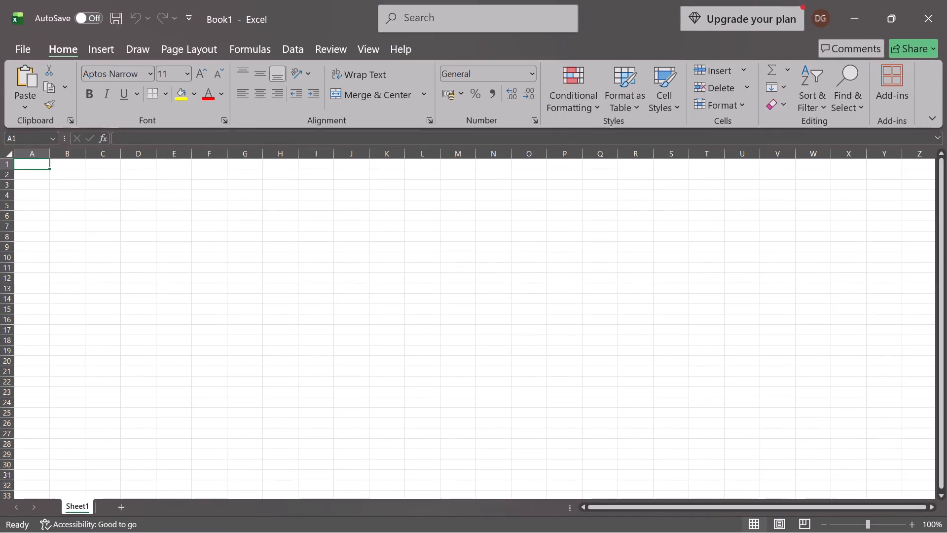
{"action": "key", "text": "ctrl+v"}
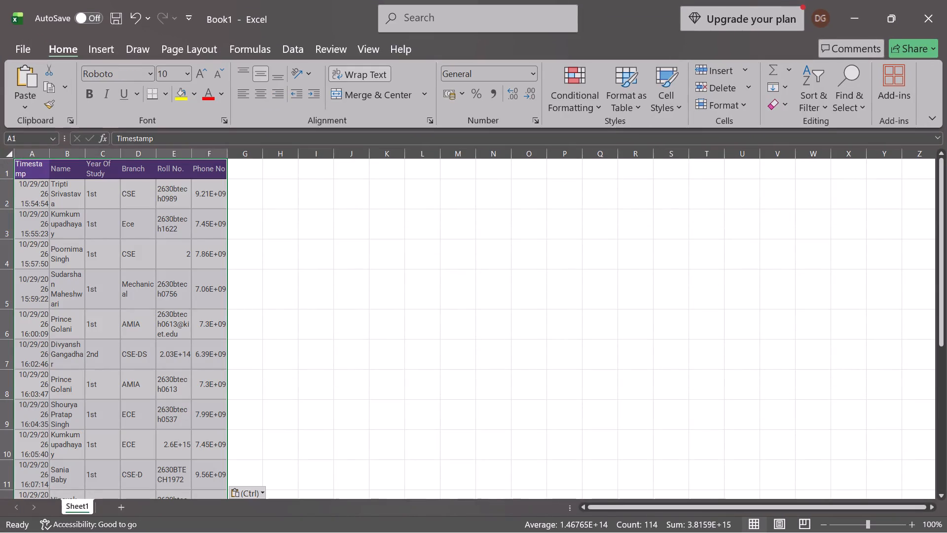
Widen the Roll No. and Phone No. columns.
{"action": "left_click_drag", "start_coordinate": [191, 153], "coordinate": [296, 161]}
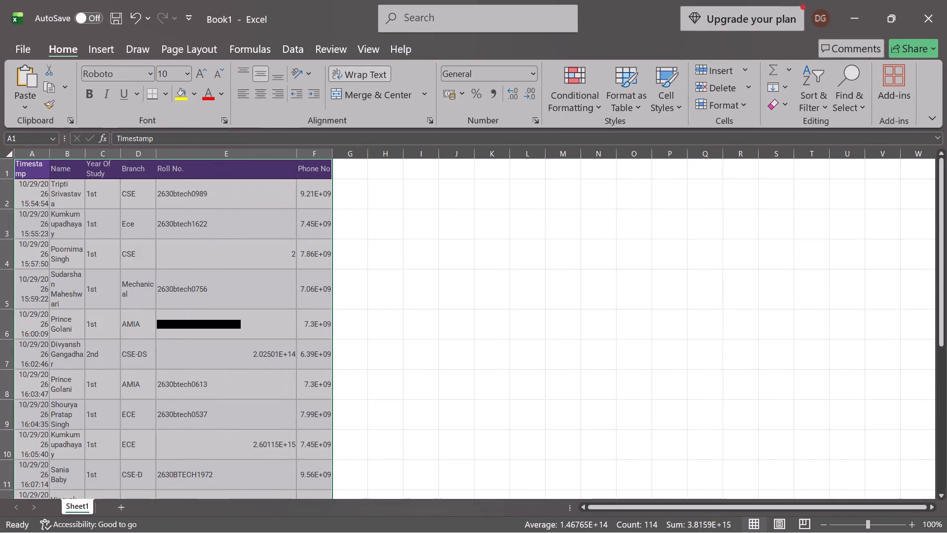
{"action": "left_click_drag", "start_coordinate": [330, 153], "coordinate": [427, 165]}
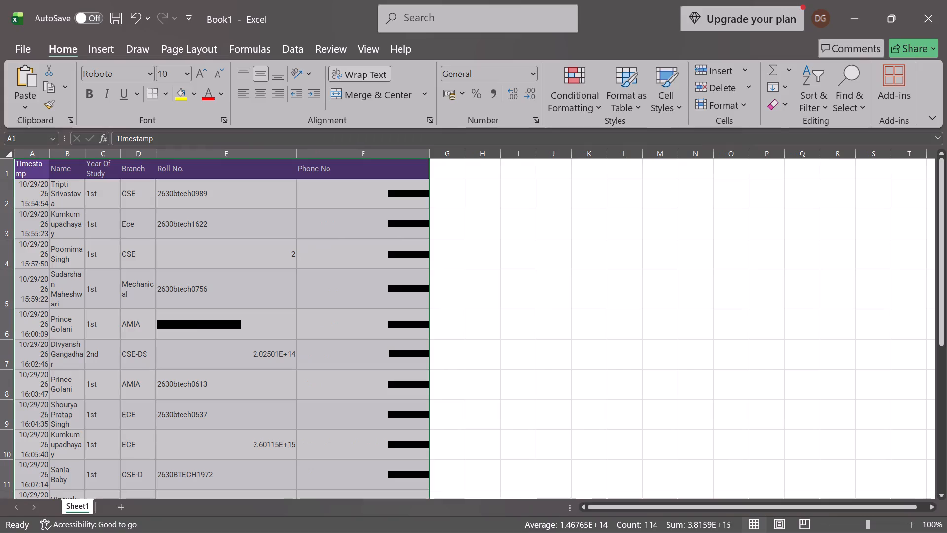
Clear the incorrect roll number in cell E4.
{"action": "left_click", "coordinate": [270, 258]}
{"action": "double_click", "coordinate": [270, 258]}
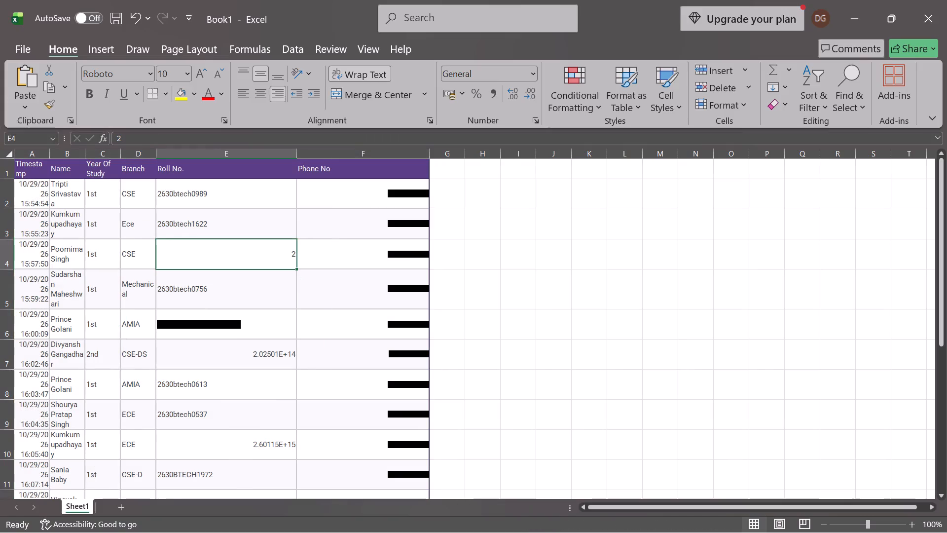
{"action": "key", "text": "Right"}
{"action": "key", "text": "Right"}
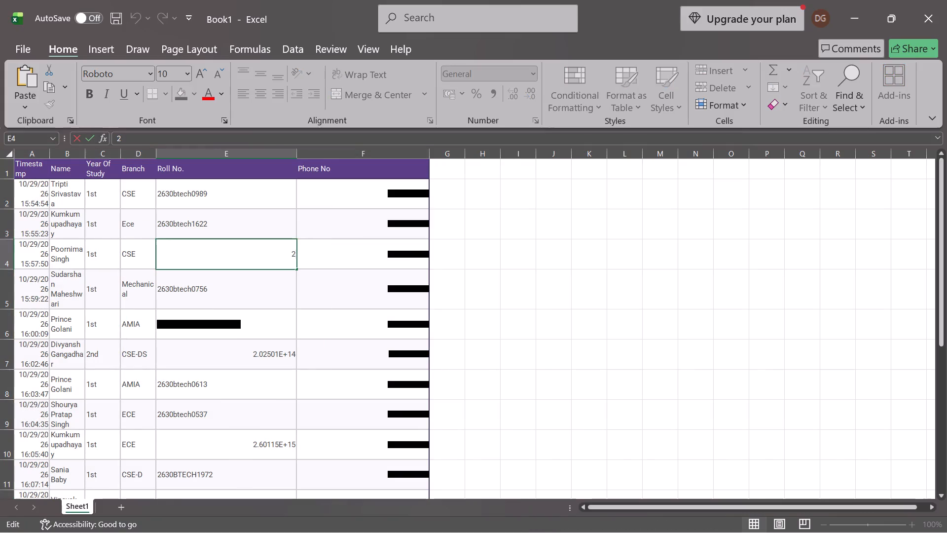
{"action": "key", "text": "BackSpace"}
Select the Roll No. and Phone No. columns together and widen both further to the same width.
{"action": "scroll", "coordinate": [276, 259], "scroll_direction": "down", "scroll_amount": 2}
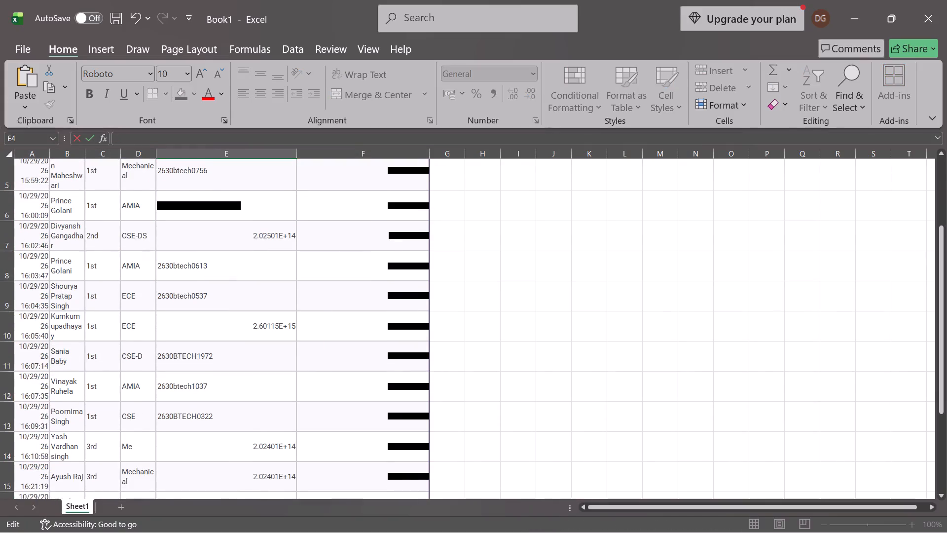
{"action": "scroll", "coordinate": [276, 259], "scroll_direction": "down", "scroll_amount": 1}
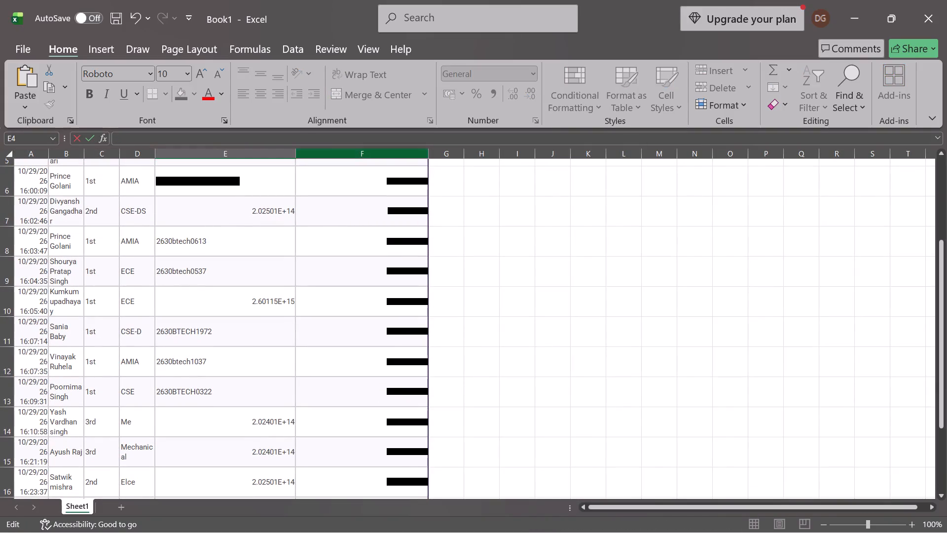
{"action": "left_click_drag", "start_coordinate": [295, 153], "coordinate": [326, 159]}
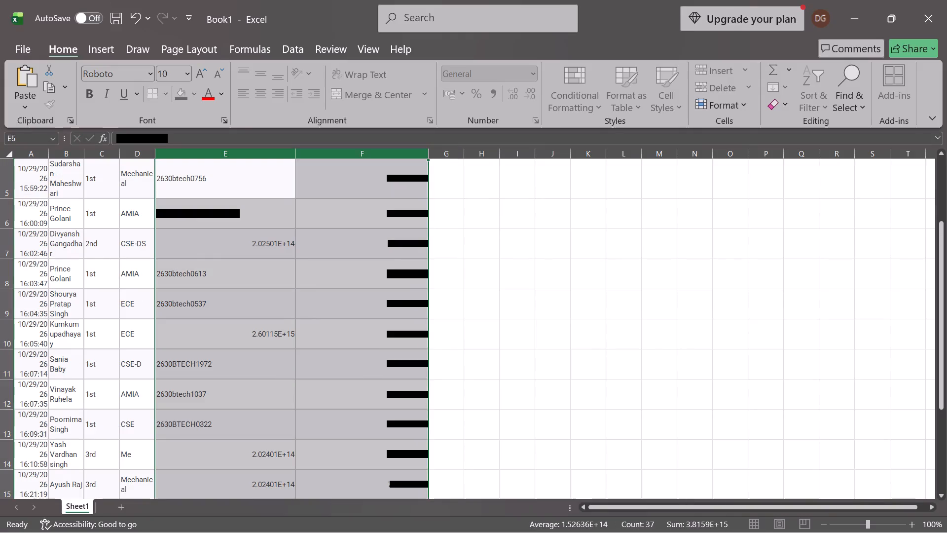
{"action": "left_click", "coordinate": [308, 147]}
{"action": "left_click", "coordinate": [291, 152]}
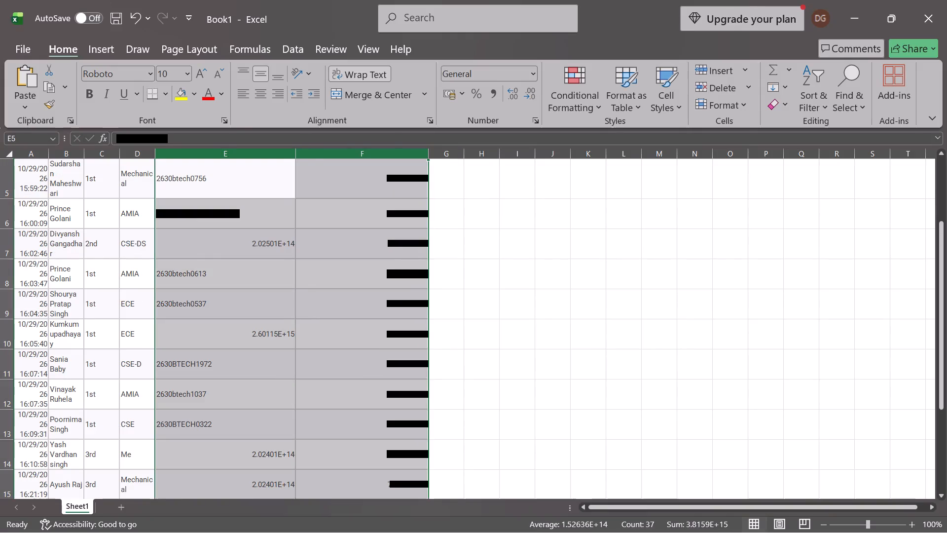
{"action": "left_click_drag", "start_coordinate": [295, 152], "coordinate": [317, 153]}
{"action": "left_click_drag", "start_coordinate": [317, 153], "coordinate": [362, 156]}
{"action": "left_click_drag", "start_coordinate": [362, 156], "coordinate": [395, 161]}
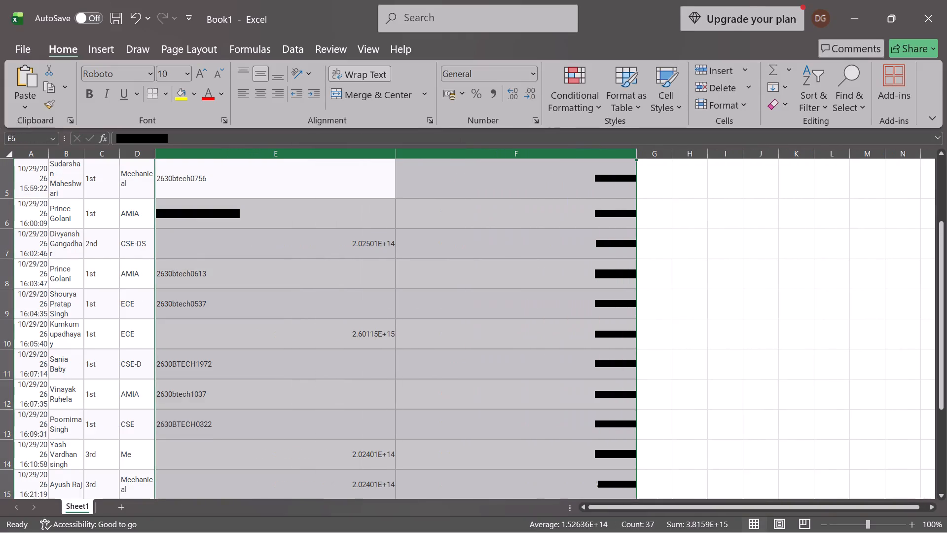
Inspect the full roll numbers behind the scientific notation in cells E7 and E10.
{"action": "left_click", "coordinate": [369, 226]}
{"action": "left_click", "coordinate": [368, 239]}
{"action": "double_click", "coordinate": [368, 239]}
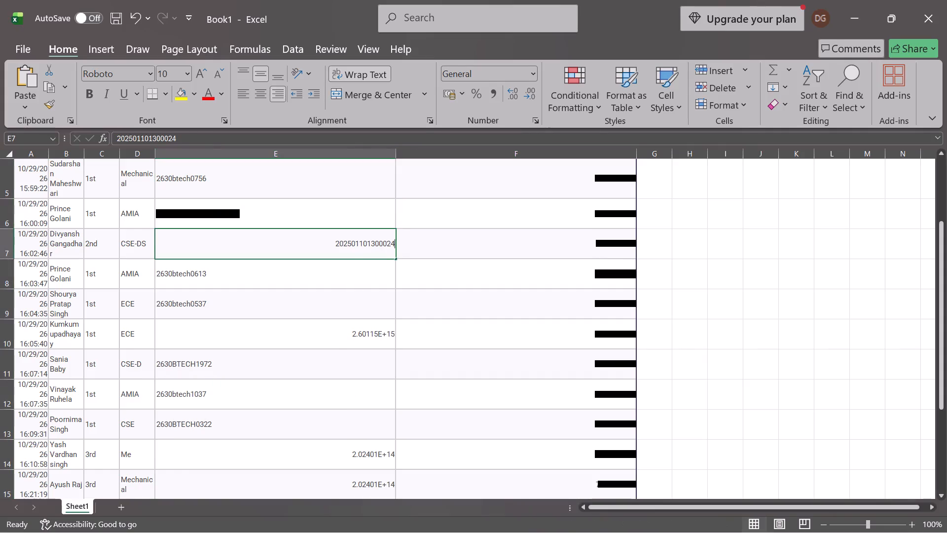
{"action": "left_click", "coordinate": [354, 278]}
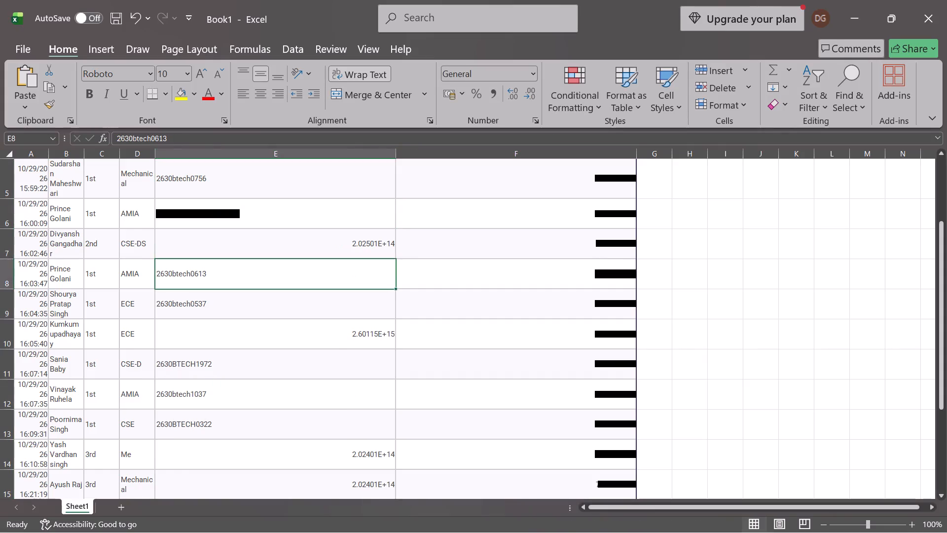
{"action": "left_click", "coordinate": [375, 247]}
{"action": "double_click", "coordinate": [375, 247]}
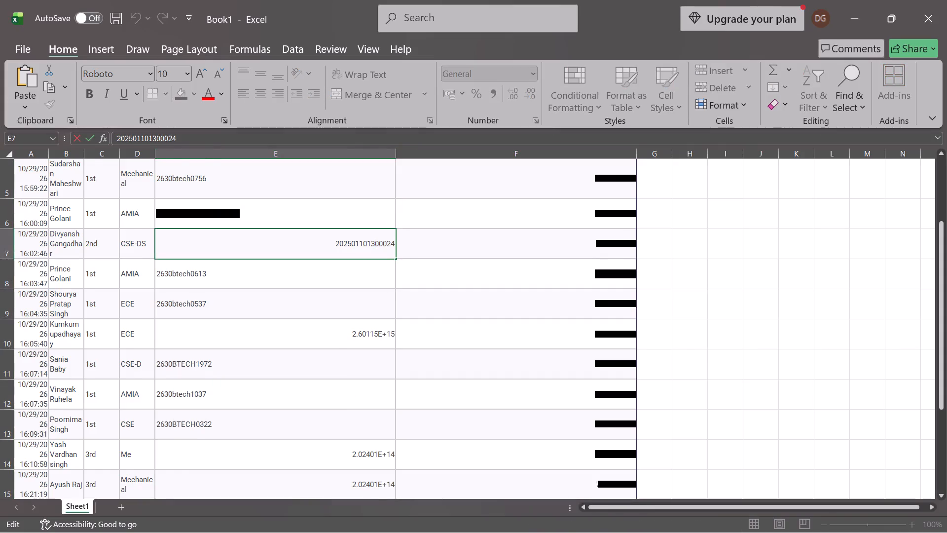
{"action": "scroll", "coordinate": [375, 247], "scroll_direction": "up", "scroll_amount": 2}
{"action": "scroll", "coordinate": [375, 247], "scroll_direction": "down", "scroll_amount": 3}
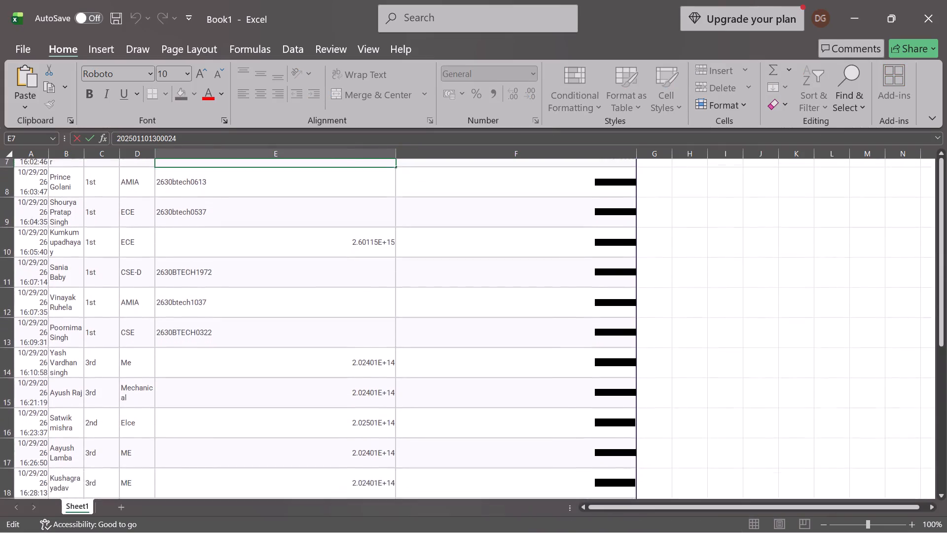
{"action": "left_click", "coordinate": [368, 251]}
{"action": "double_click", "coordinate": [368, 251]}
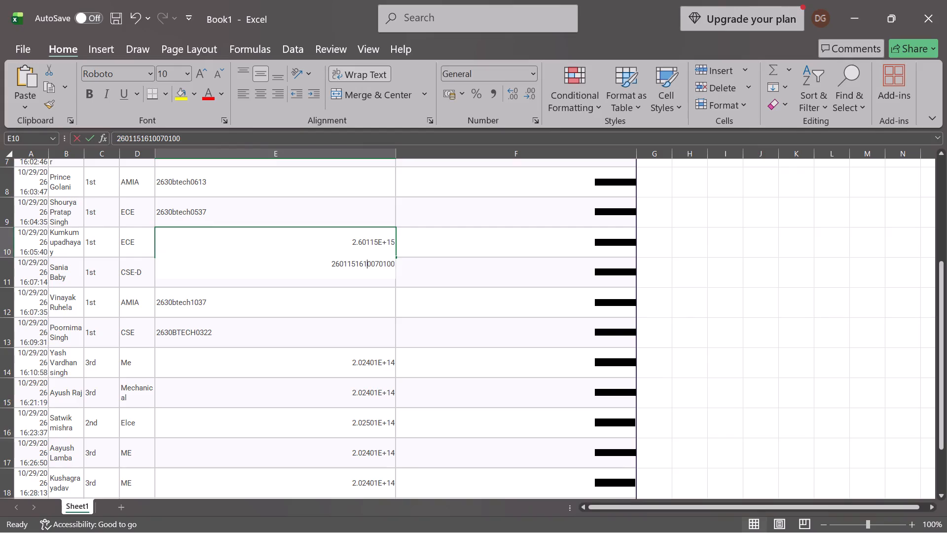
{"action": "left_click", "coordinate": [378, 247]}
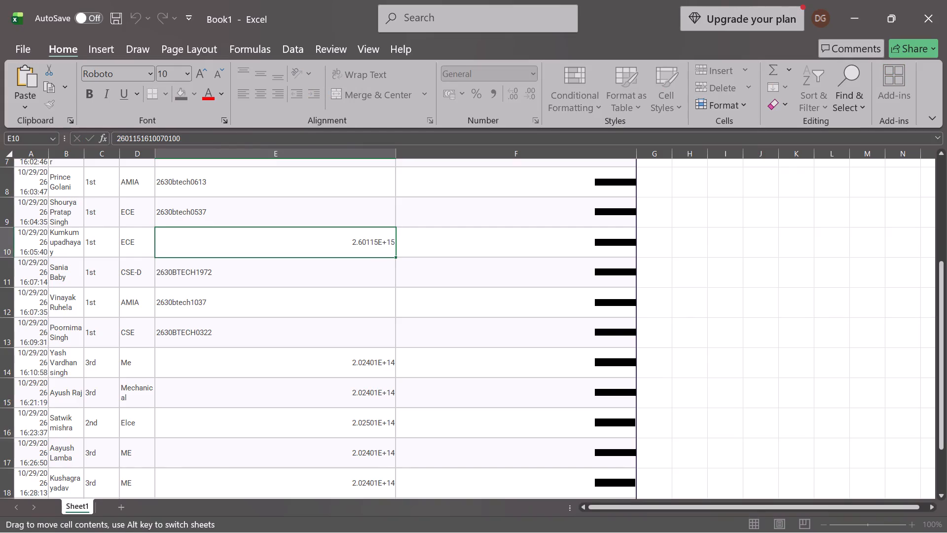
Review the pasted responses from the header row through the last entry.
{"action": "scroll", "coordinate": [399, 230], "scroll_direction": "up", "scroll_amount": 6}
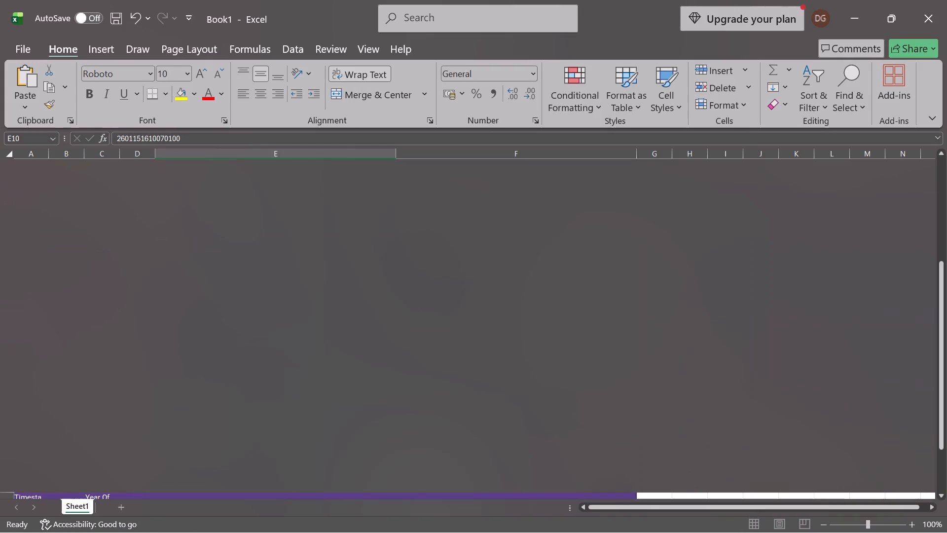
{"action": "scroll", "coordinate": [399, 230], "scroll_direction": "down", "scroll_amount": 4}
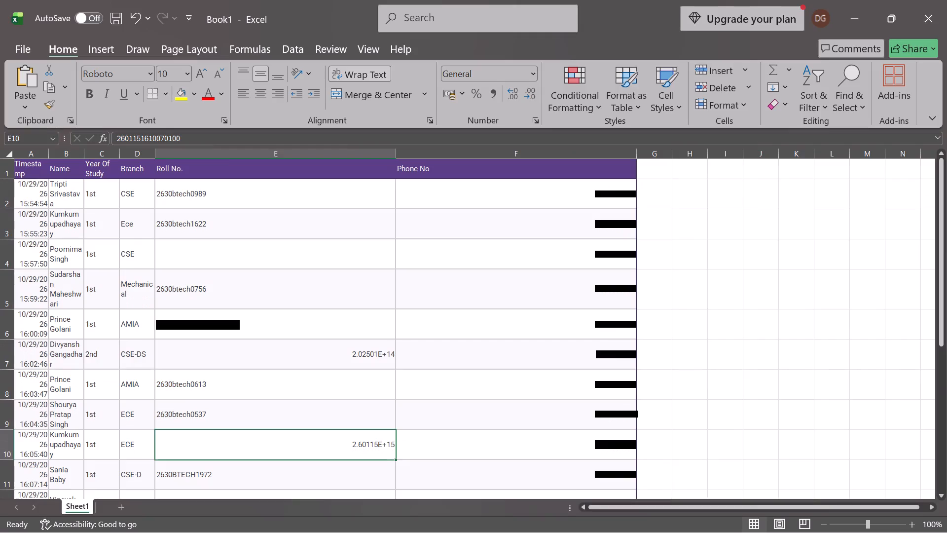
{"action": "scroll", "coordinate": [399, 230], "scroll_direction": "up", "scroll_amount": 3}
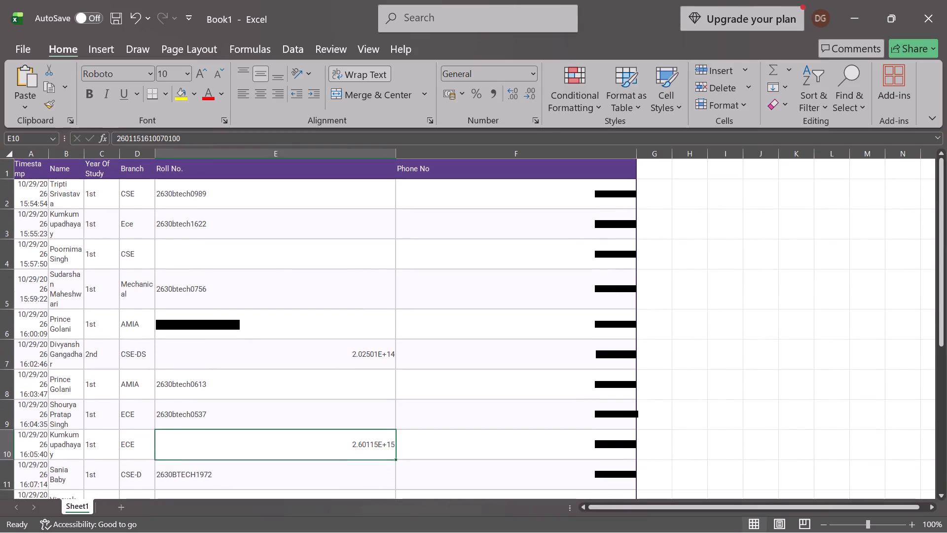
{"action": "scroll", "coordinate": [399, 230], "scroll_direction": "up", "scroll_amount": 1}
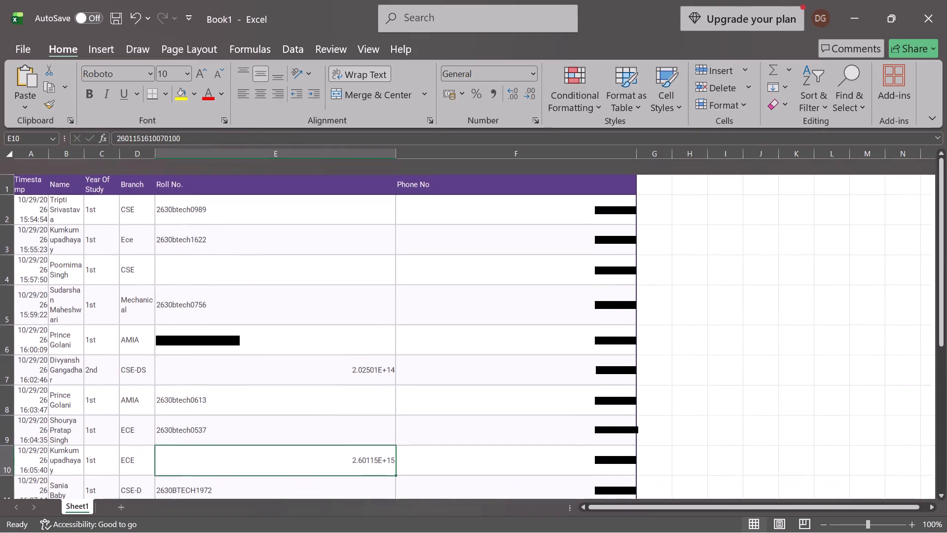
{"action": "scroll", "coordinate": [296, 253], "scroll_direction": "down", "scroll_amount": 2}
{"action": "scroll", "coordinate": [296, 253], "scroll_direction": "up", "scroll_amount": 1}
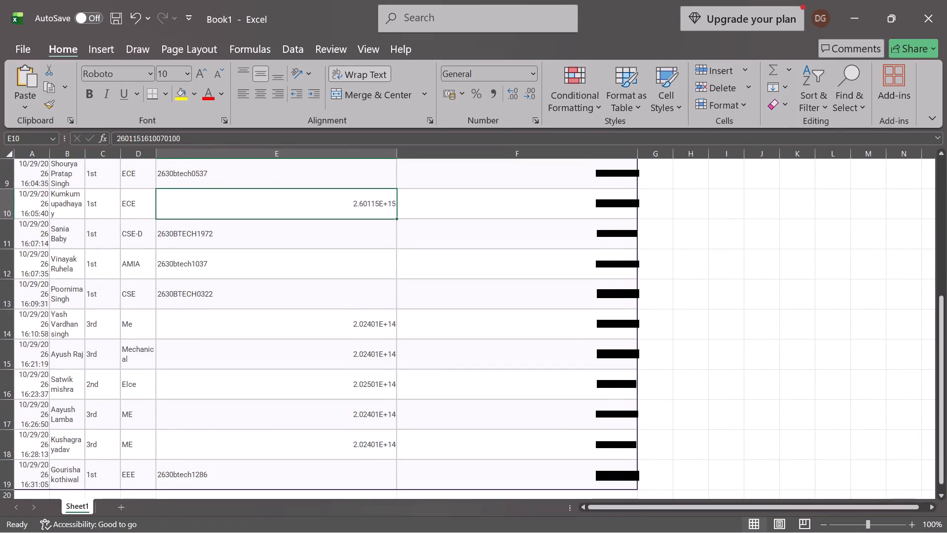
{"action": "scroll", "coordinate": [313, 337], "scroll_direction": "right", "scroll_amount": 1}
{"action": "scroll", "coordinate": [491, 433], "scroll_direction": "up", "scroll_amount": 1}
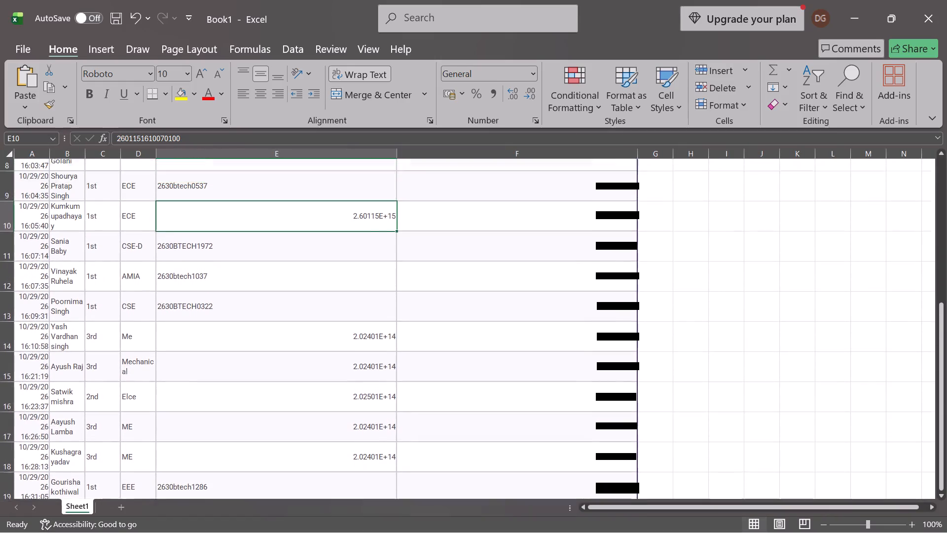
{"action": "scroll", "coordinate": [491, 433], "scroll_direction": "up", "scroll_amount": 4}
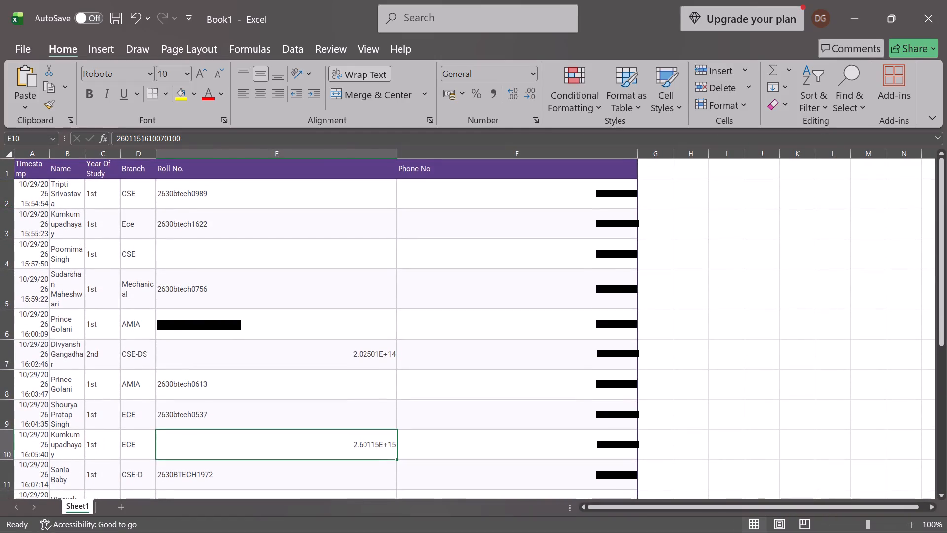
Copy the name, year, branch and roll number data in B2:E19, leaving out the header row.
{"action": "left_click_drag", "start_coordinate": [61, 191], "coordinate": [222, 493]}
{"action": "scroll", "coordinate": [202, 339], "scroll_direction": "up", "scroll_amount": 1}
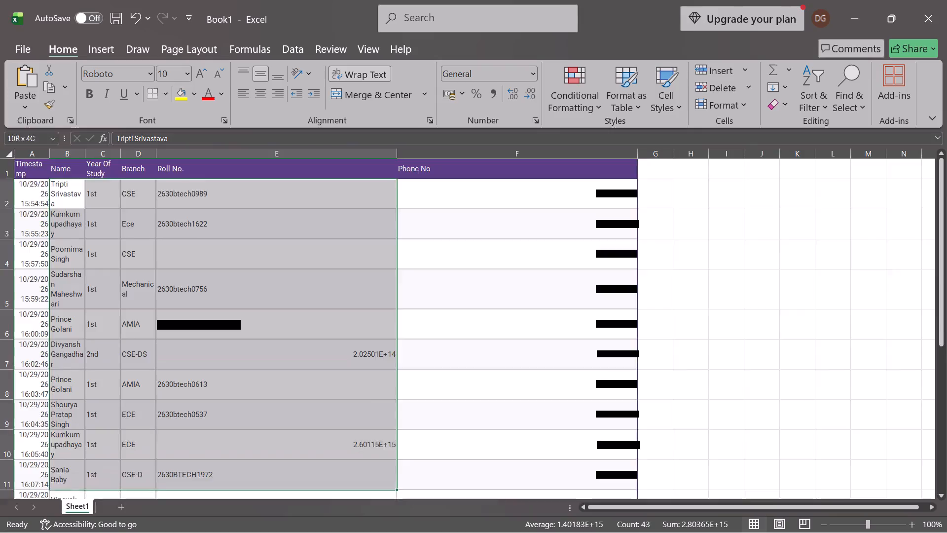
{"action": "left_click_drag", "start_coordinate": [222, 493], "coordinate": [238, 444]}
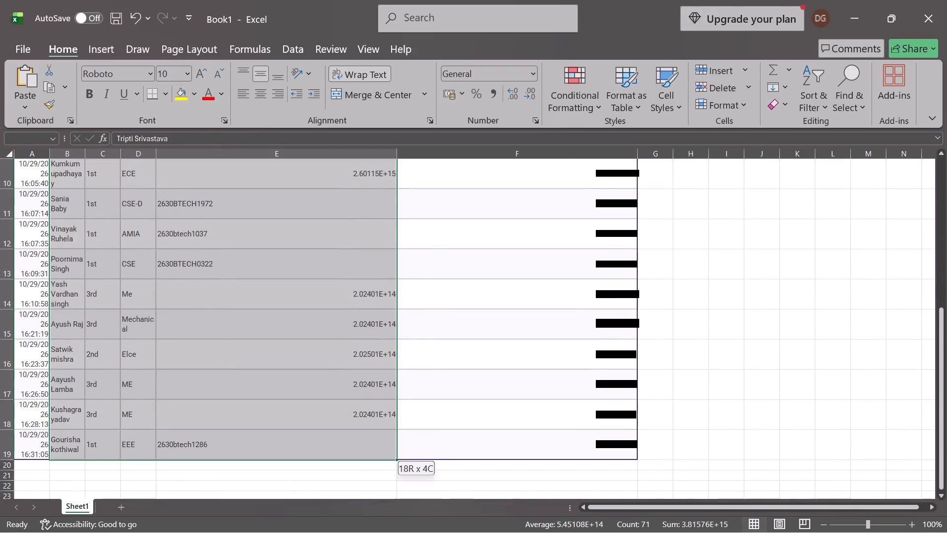
{"action": "left_click_drag", "start_coordinate": [238, 444], "coordinate": [241, 443]}
{"action": "key", "text": "ctrl+c"}
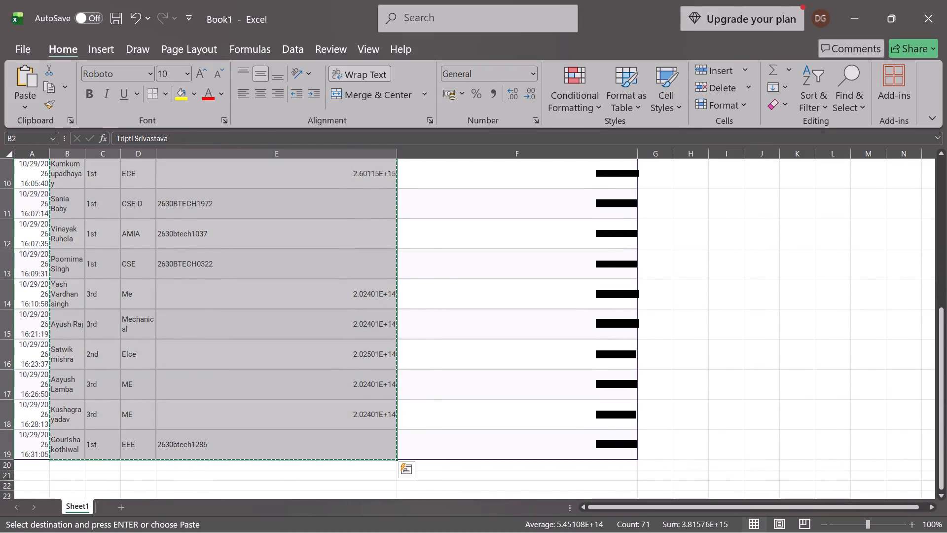
Delete the phone number column F and the timestamp column A from the sheet.
{"action": "left_click", "coordinate": [547, 515]}
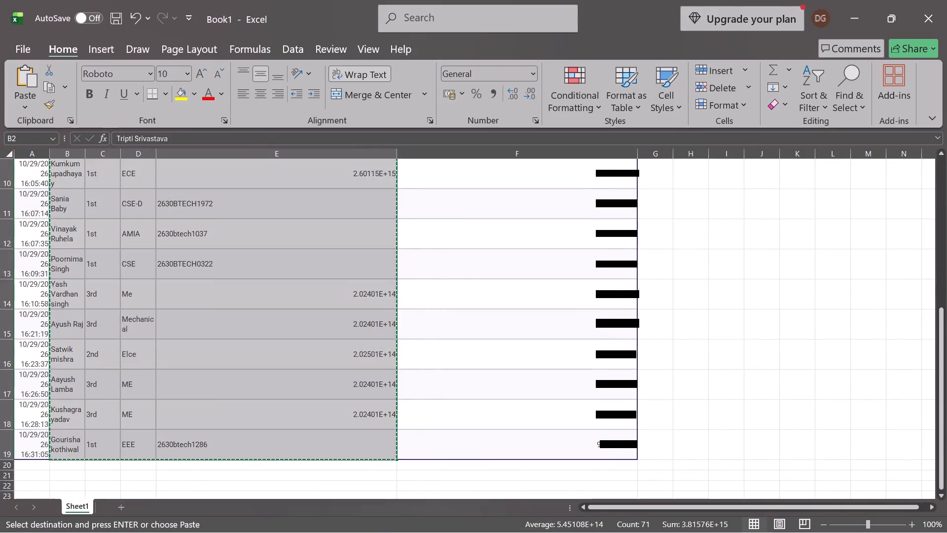
{"action": "left_click", "coordinate": [553, 154]}
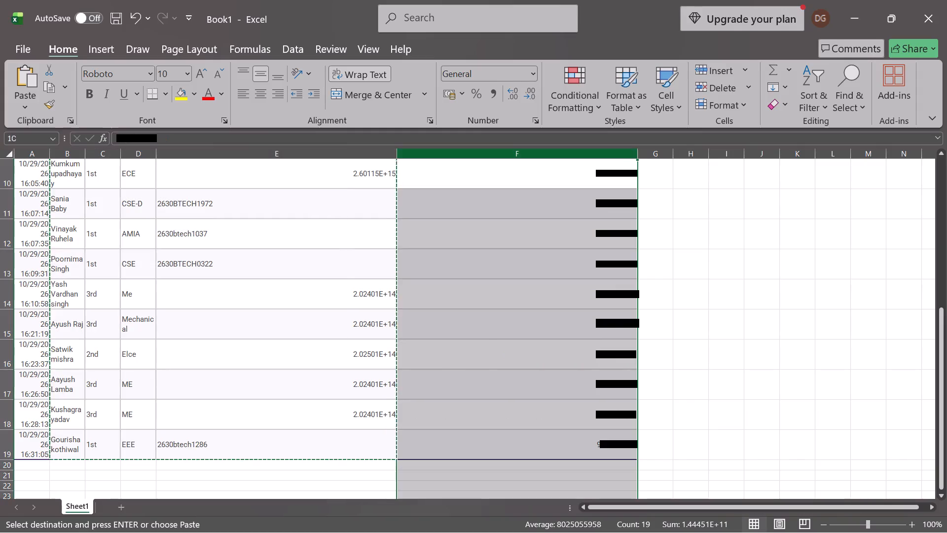
{"action": "key", "text": "Delete"}
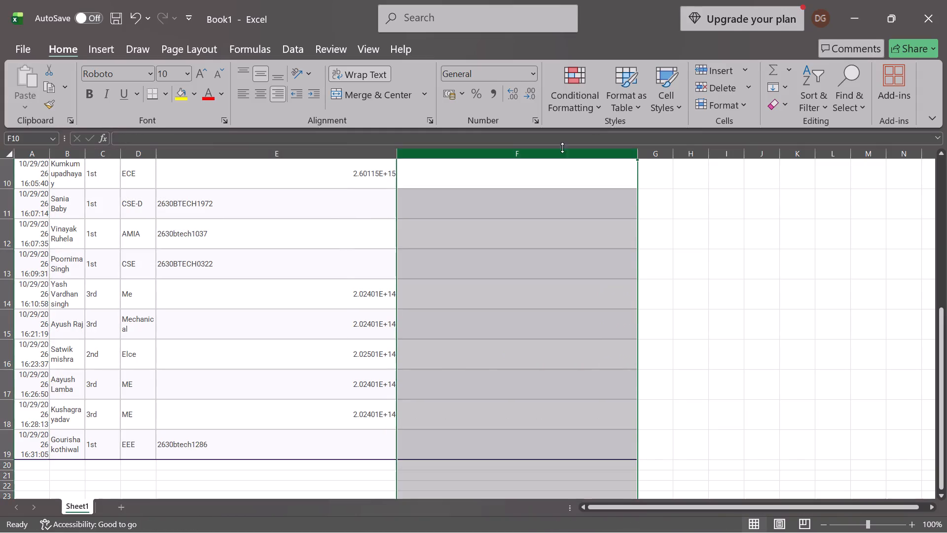
{"action": "left_click", "coordinate": [718, 83]}
{"action": "left_click", "coordinate": [33, 154]}
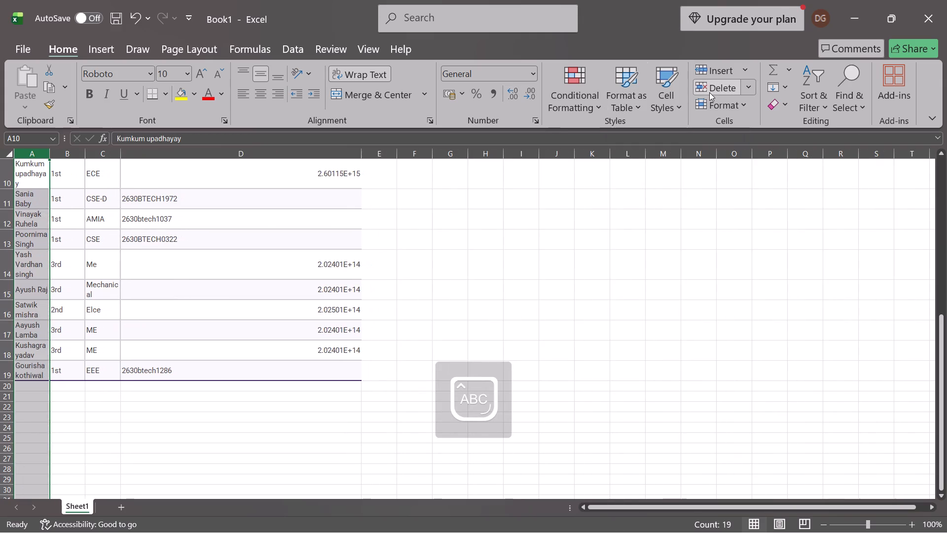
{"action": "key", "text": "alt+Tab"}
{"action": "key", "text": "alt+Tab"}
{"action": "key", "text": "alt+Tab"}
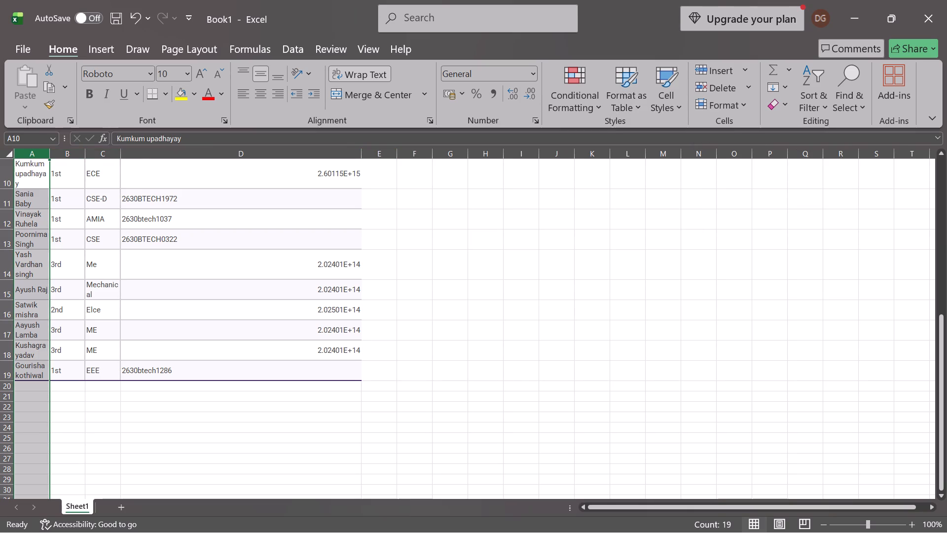
Widen the Name, Year Of Study, Branch and Roll No. columns, A through D.
{"action": "left_click_drag", "start_coordinate": [46, 156], "coordinate": [163, 165]}
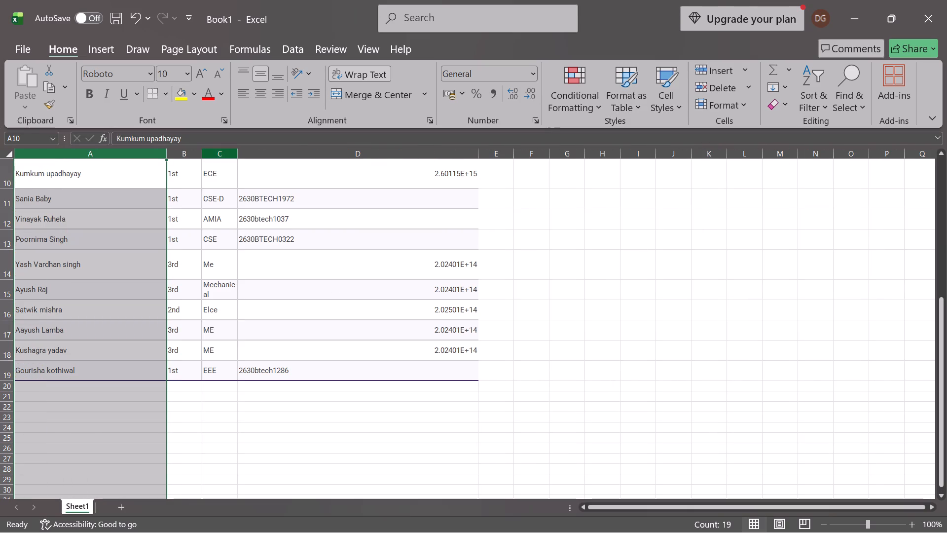
{"action": "left_click_drag", "start_coordinate": [205, 155], "coordinate": [225, 160]}
{"action": "left_click_drag", "start_coordinate": [257, 154], "coordinate": [298, 161]}
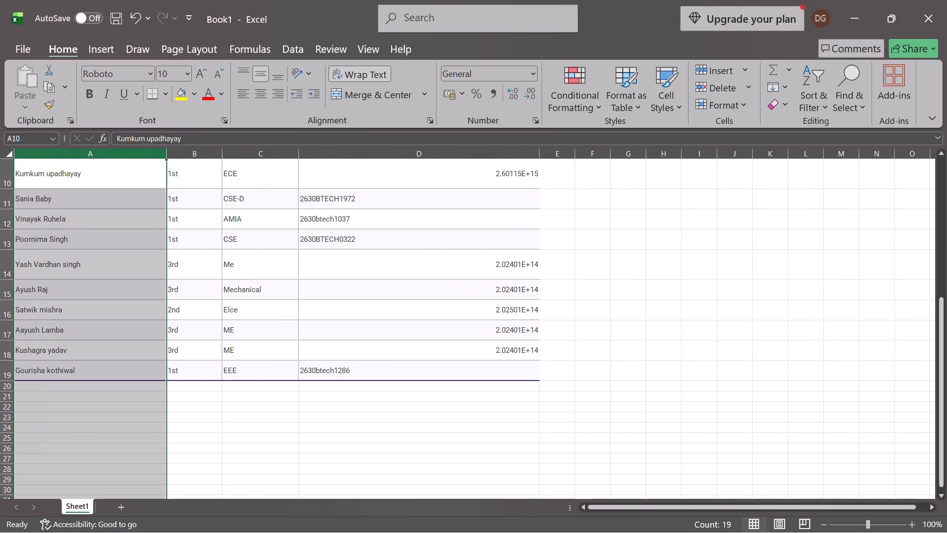
{"action": "left_click_drag", "start_coordinate": [536, 160], "coordinate": [548, 161]}
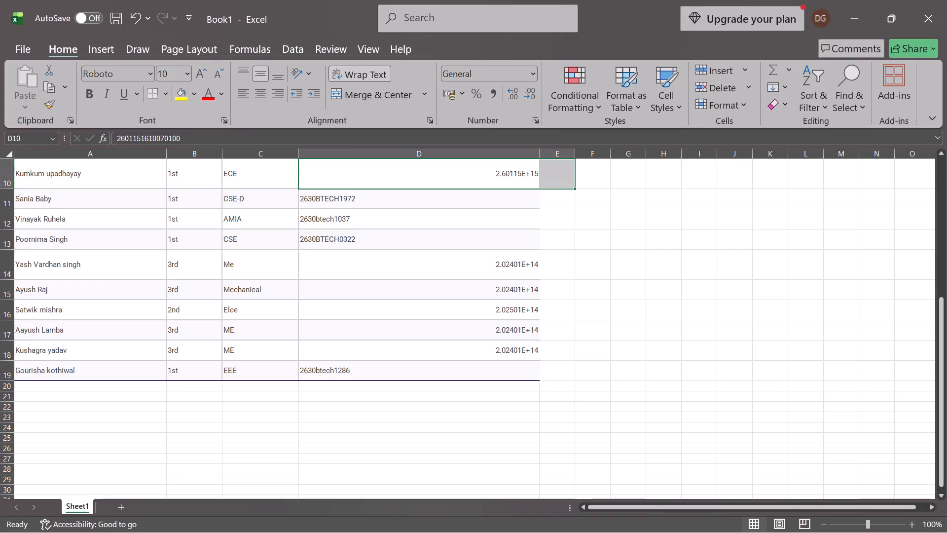
{"action": "left_click_drag", "start_coordinate": [540, 157], "coordinate": [623, 169]}
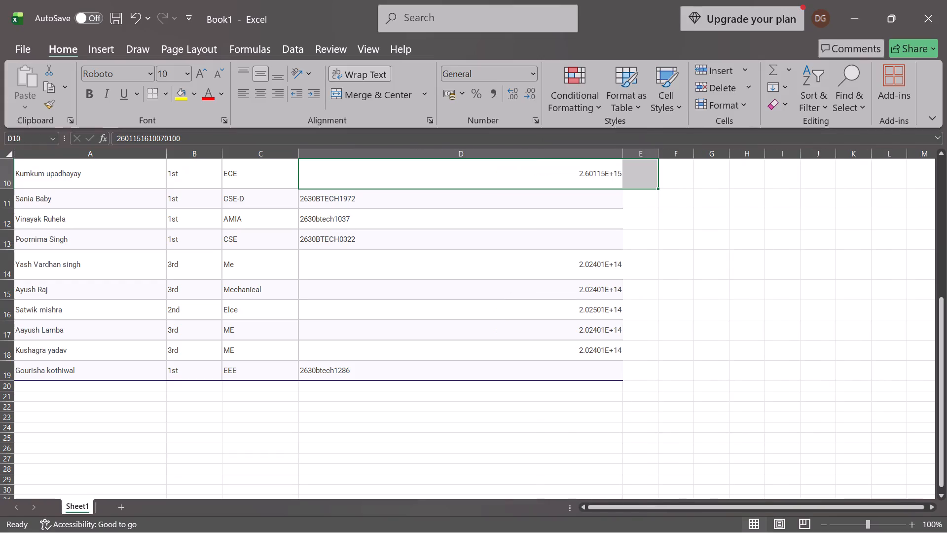
Examine the Roll No. entries from the top of the list, checking cells D4 and D10.
{"action": "scroll", "coordinate": [438, 343], "scroll_direction": "up", "scroll_amount": 4}
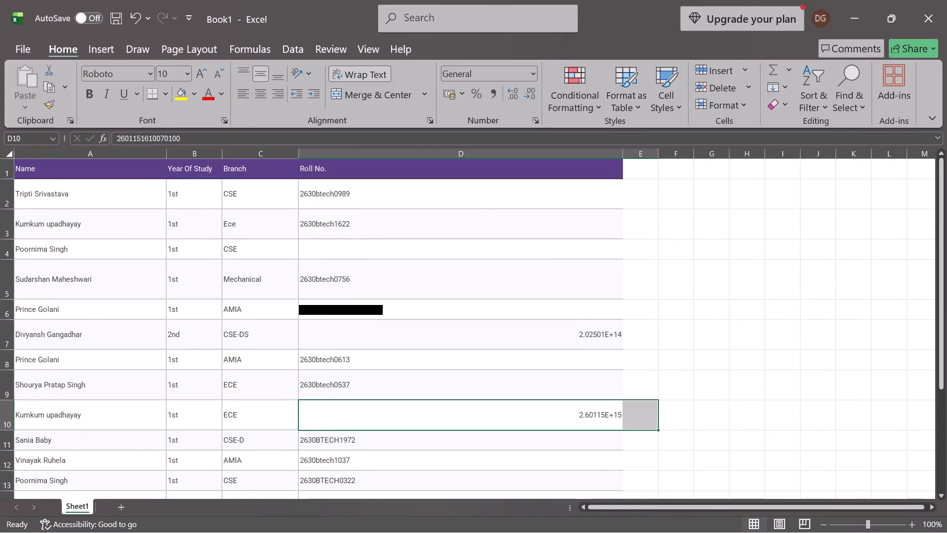
{"action": "left_click", "coordinate": [330, 250]}
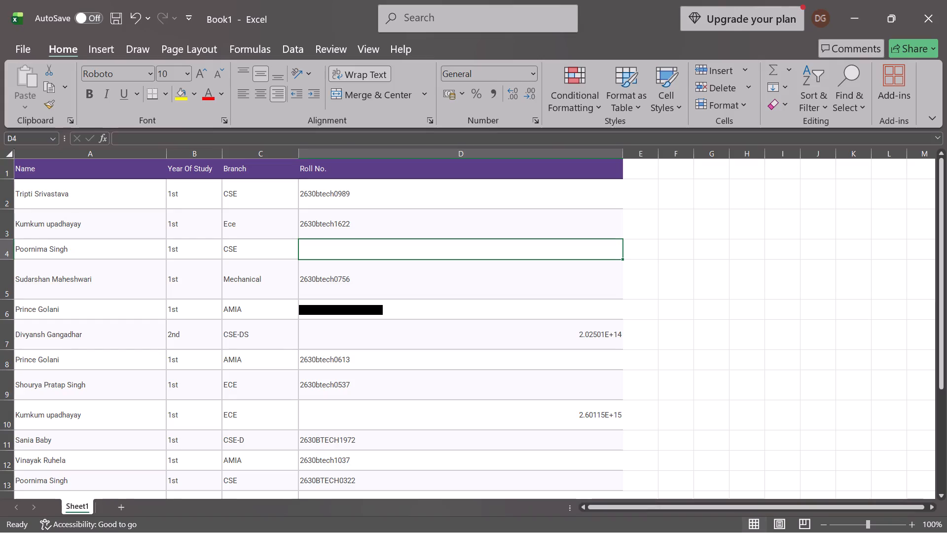
{"action": "left_click", "coordinate": [357, 249]}
{"action": "left_click", "coordinate": [347, 407]}
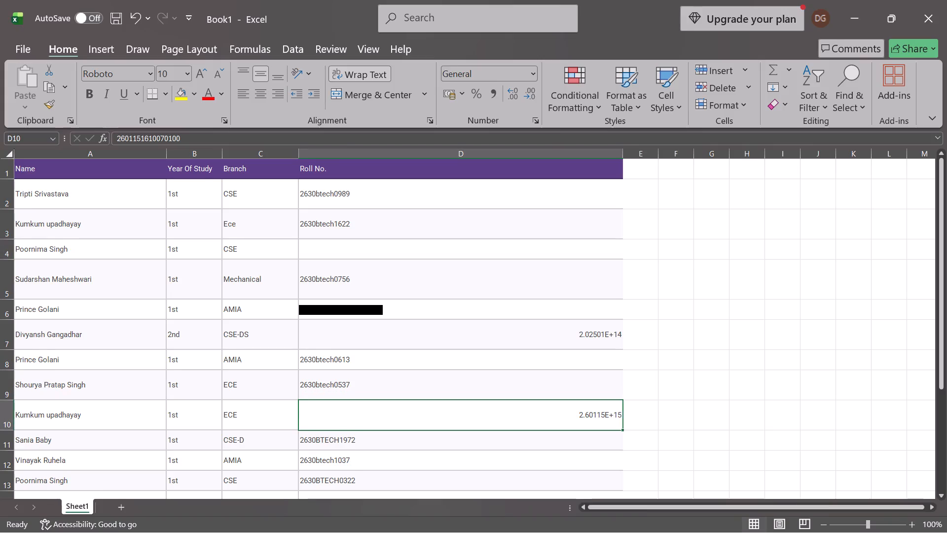
Enter an additional student's name in A20, directly below the last response.
{"action": "scroll", "coordinate": [163, 388], "scroll_direction": "down", "scroll_amount": 4}
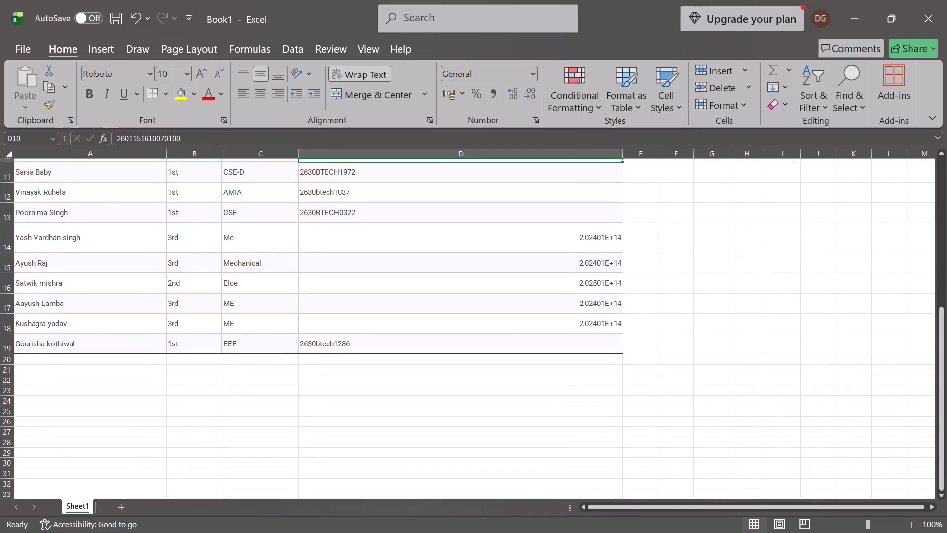
{"action": "left_click", "coordinate": [80, 359]}
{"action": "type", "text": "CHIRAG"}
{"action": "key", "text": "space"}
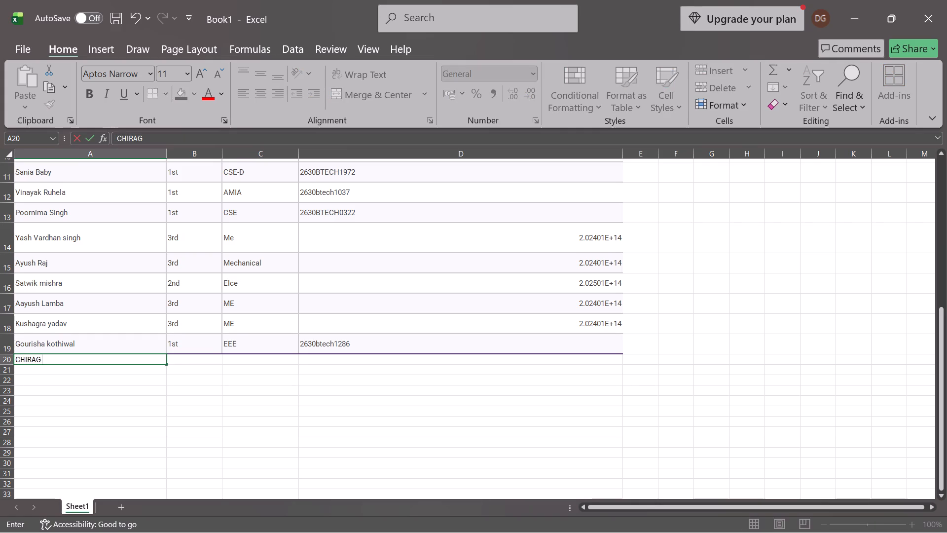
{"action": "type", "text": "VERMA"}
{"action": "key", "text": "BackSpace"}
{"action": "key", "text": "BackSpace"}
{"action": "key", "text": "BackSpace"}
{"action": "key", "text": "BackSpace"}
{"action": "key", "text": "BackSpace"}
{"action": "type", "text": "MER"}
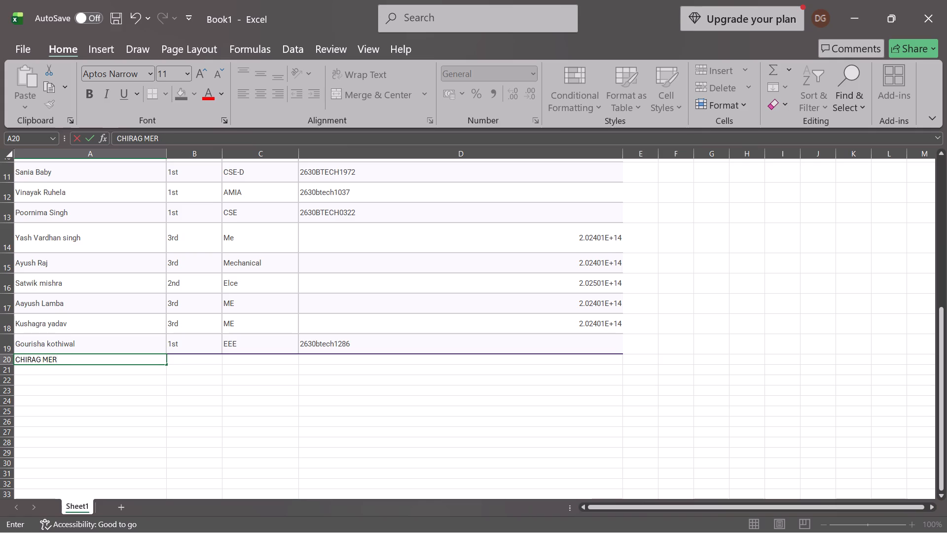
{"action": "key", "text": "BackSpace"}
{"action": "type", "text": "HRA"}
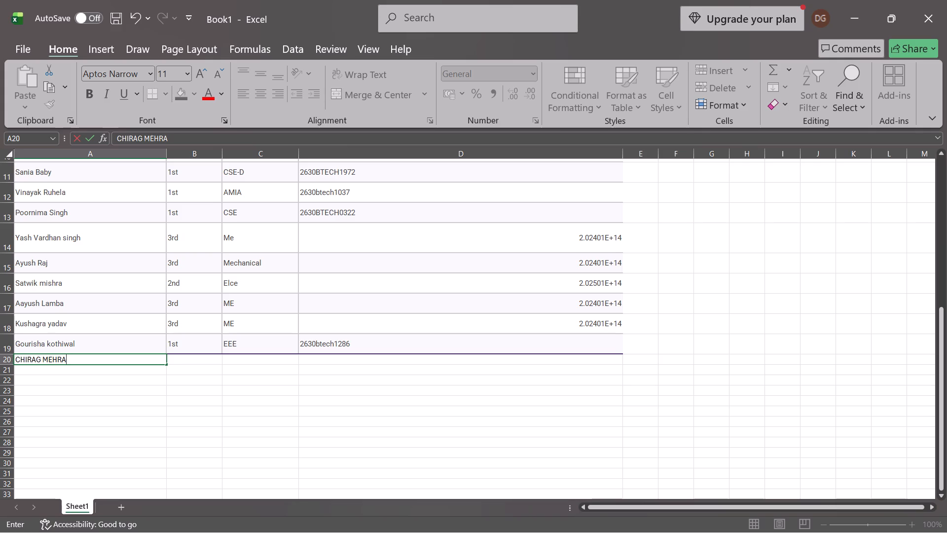
Set the new student's year of study to 3rd and branch to ME in row 20.
{"action": "left_click", "coordinate": [175, 361]}
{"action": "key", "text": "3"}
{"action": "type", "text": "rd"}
{"action": "left_click", "coordinate": [239, 363]}
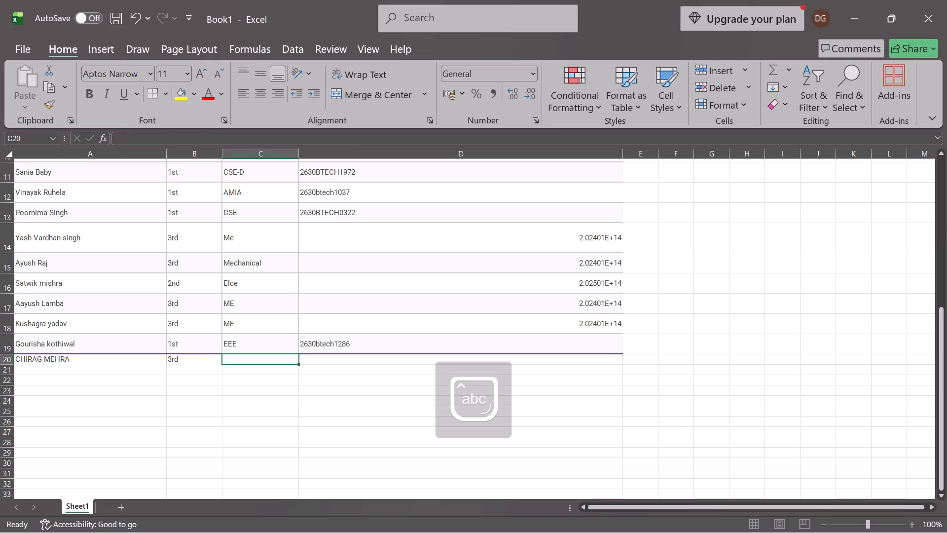
{"action": "double_click", "coordinate": [234, 358]}
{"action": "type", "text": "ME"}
Enter the new student's roll number in D20.
{"action": "left_click", "coordinate": [332, 359]}
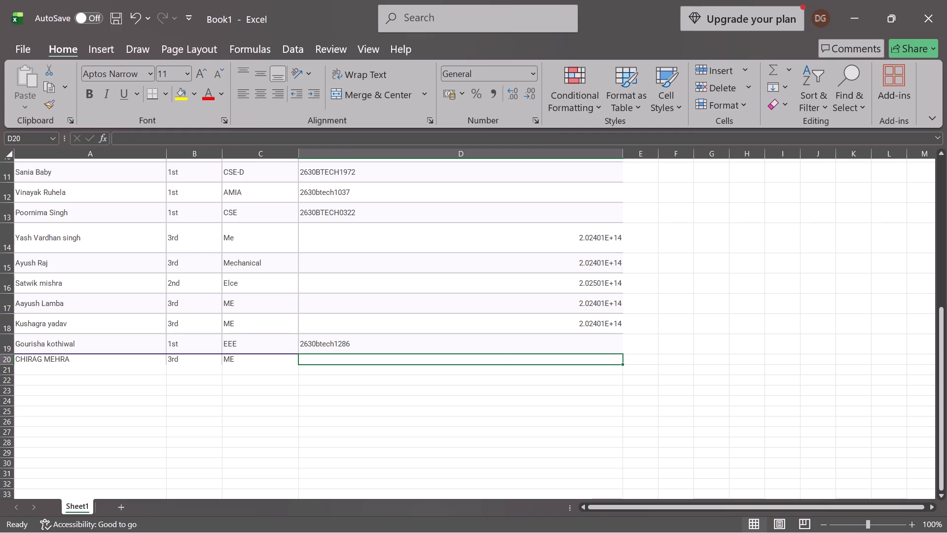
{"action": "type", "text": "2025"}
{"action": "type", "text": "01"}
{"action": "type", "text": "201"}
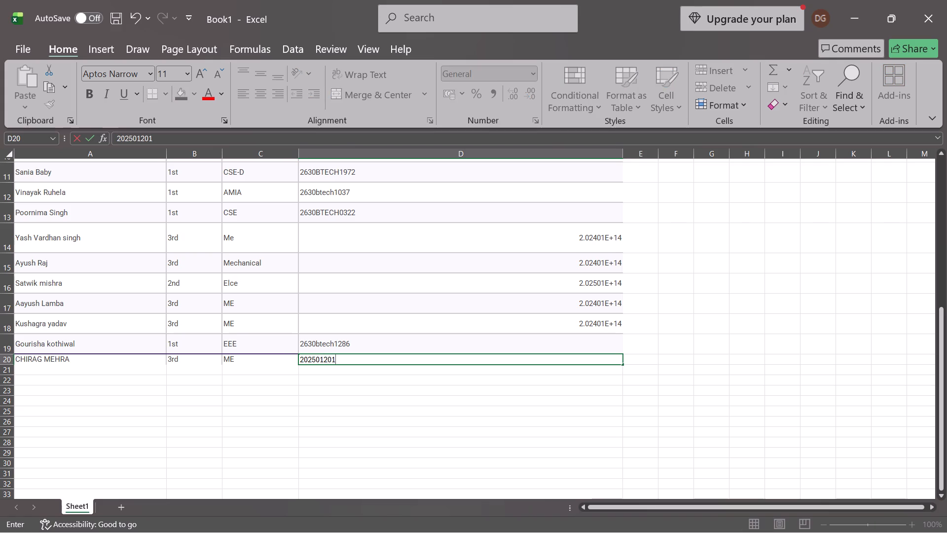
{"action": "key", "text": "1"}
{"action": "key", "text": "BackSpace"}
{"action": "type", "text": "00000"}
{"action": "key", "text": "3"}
{"action": "scroll", "coordinate": [618, 388], "scroll_direction": "up", "scroll_amount": 4}
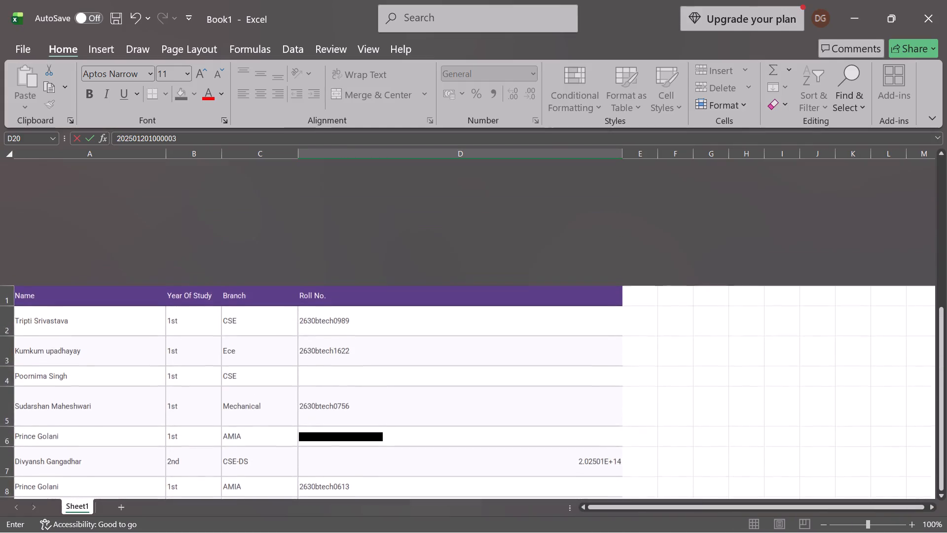
{"action": "scroll", "coordinate": [618, 388], "scroll_direction": "down", "scroll_amount": 3}
{"action": "scroll", "coordinate": [618, 388], "scroll_direction": "up", "scroll_amount": 1}
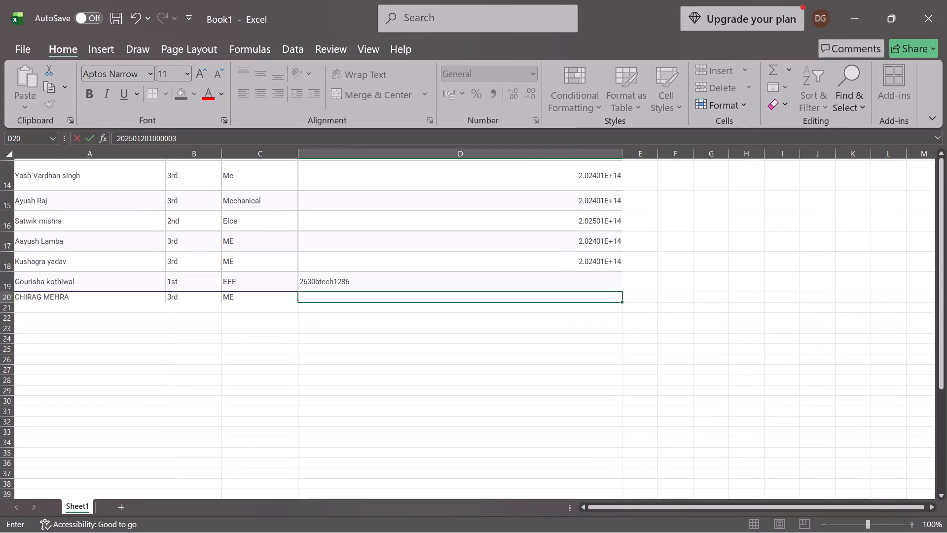
{"action": "scroll", "coordinate": [618, 388], "scroll_direction": "down", "scroll_amount": 1}
{"action": "left_click", "coordinate": [46, 324]}
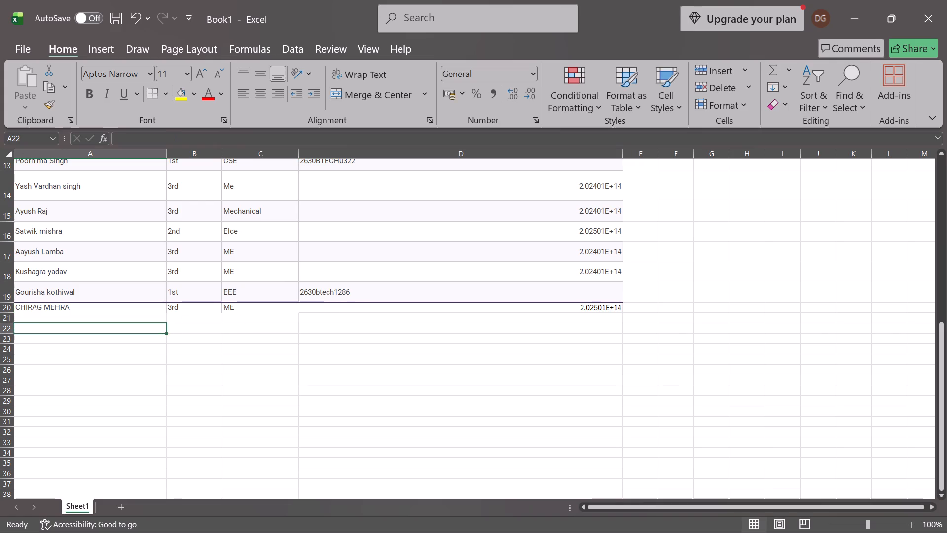
Enter another student's name in A21.
{"action": "left_click", "coordinate": [41, 316]}
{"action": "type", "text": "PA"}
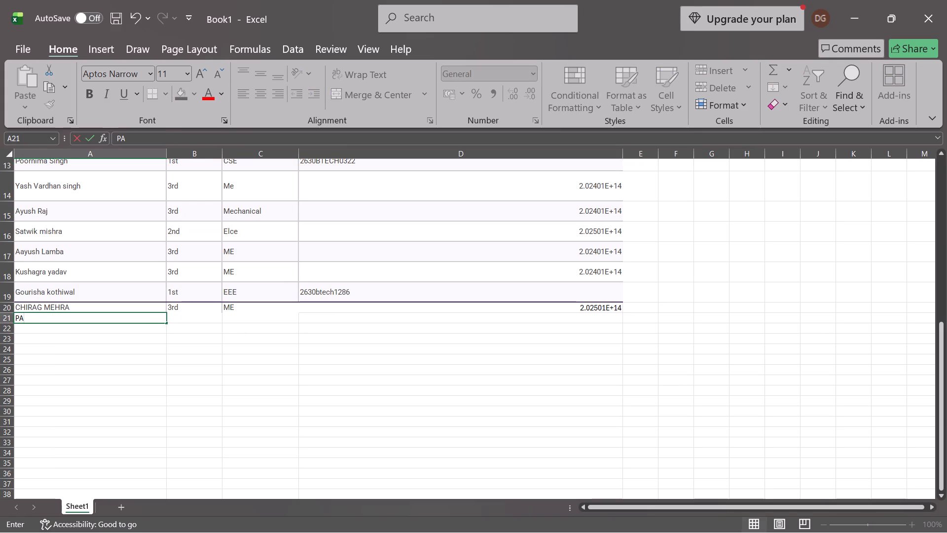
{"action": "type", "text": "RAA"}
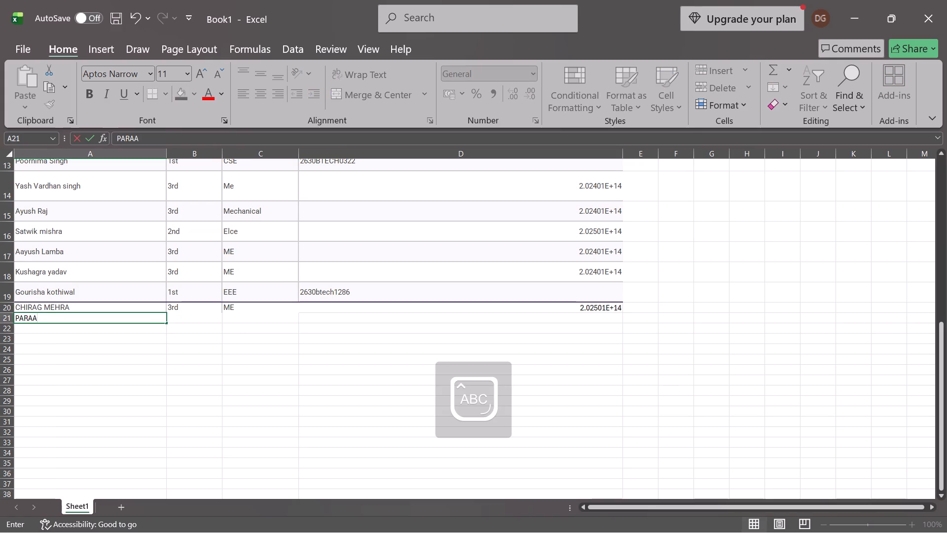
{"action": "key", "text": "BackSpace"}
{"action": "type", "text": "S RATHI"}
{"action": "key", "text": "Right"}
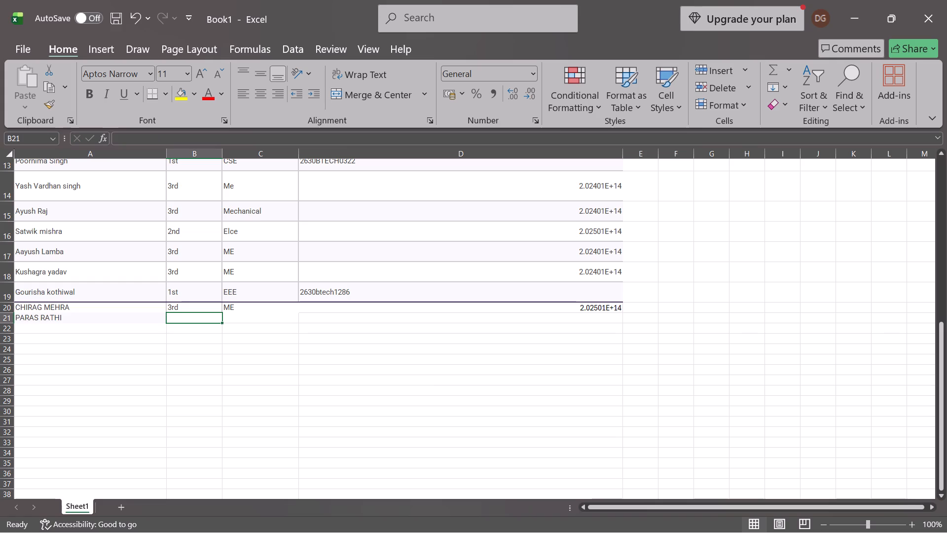
Set this student's year of study to 3rd and branch to ME in row 21.
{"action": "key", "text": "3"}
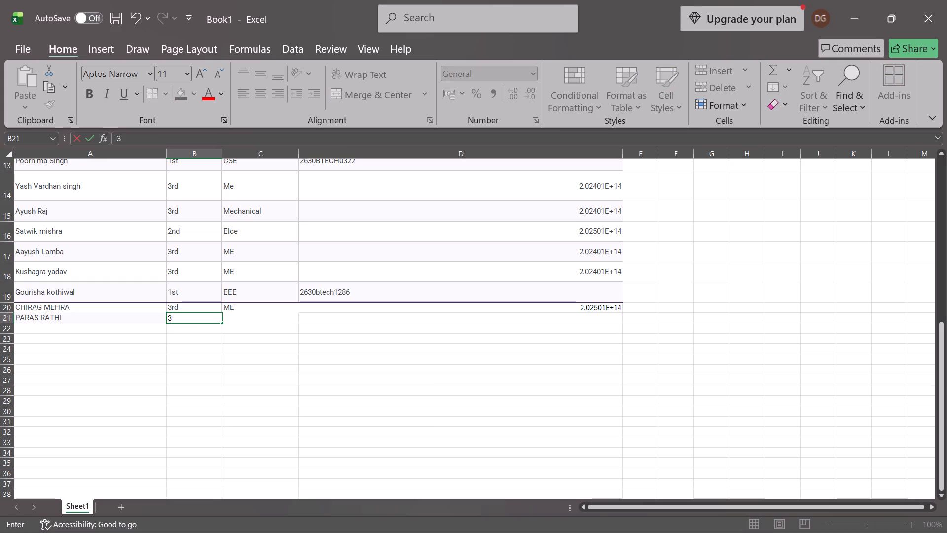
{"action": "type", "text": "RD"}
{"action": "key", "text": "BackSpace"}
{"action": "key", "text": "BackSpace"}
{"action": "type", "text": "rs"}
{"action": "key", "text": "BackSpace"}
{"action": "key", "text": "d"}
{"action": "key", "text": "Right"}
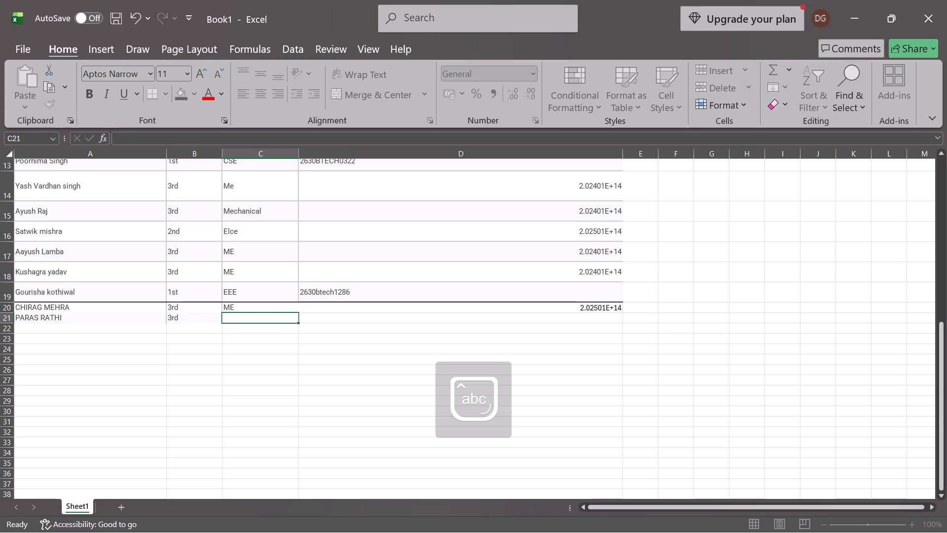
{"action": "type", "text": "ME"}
Enter this student's roll number in D21.
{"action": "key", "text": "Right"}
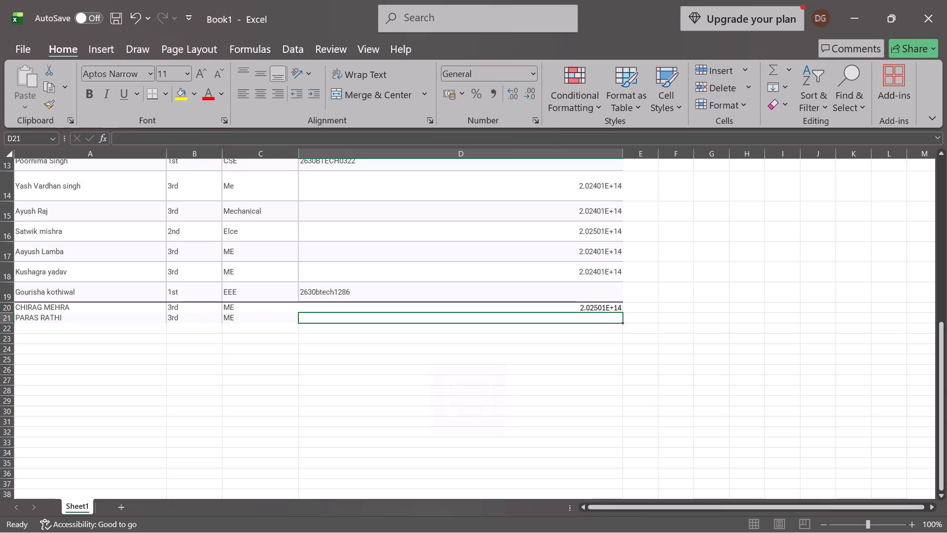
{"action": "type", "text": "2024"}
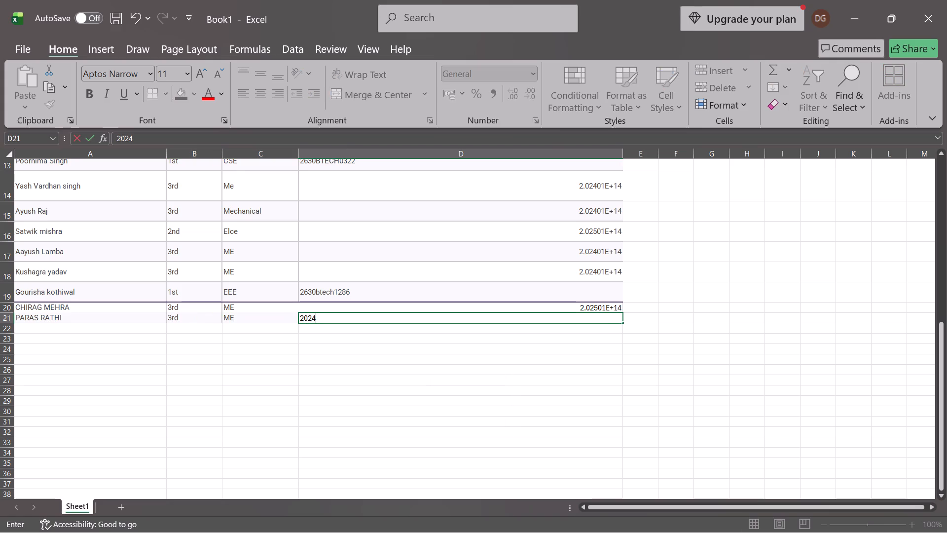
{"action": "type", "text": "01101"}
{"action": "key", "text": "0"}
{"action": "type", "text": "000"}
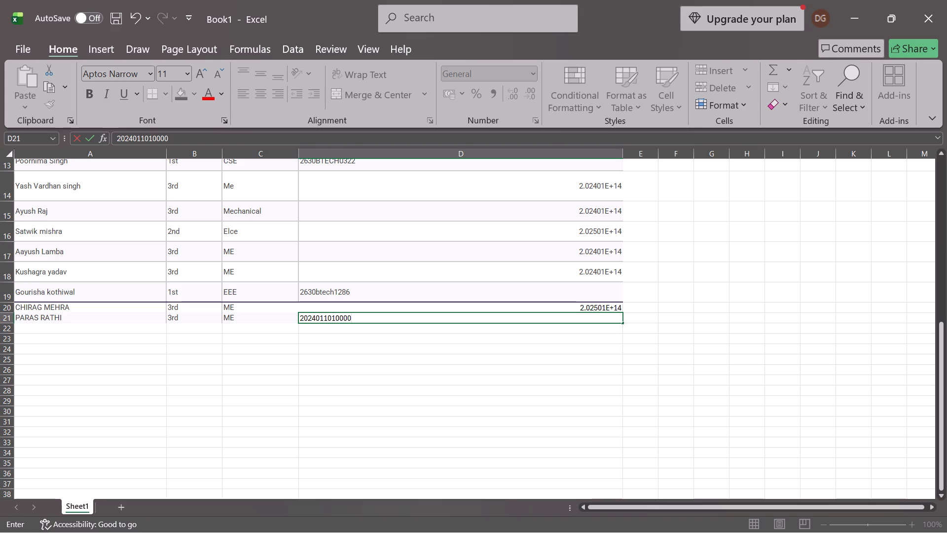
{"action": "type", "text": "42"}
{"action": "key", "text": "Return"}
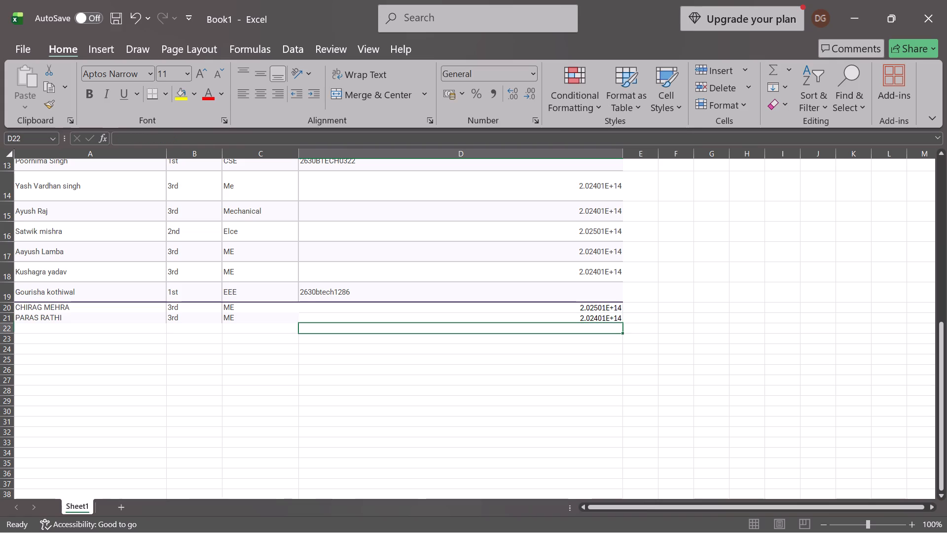
Clear the duplicate 1st-year CSE entry that has no roll number in A4:D4, and delete those cells so the entries below move up.
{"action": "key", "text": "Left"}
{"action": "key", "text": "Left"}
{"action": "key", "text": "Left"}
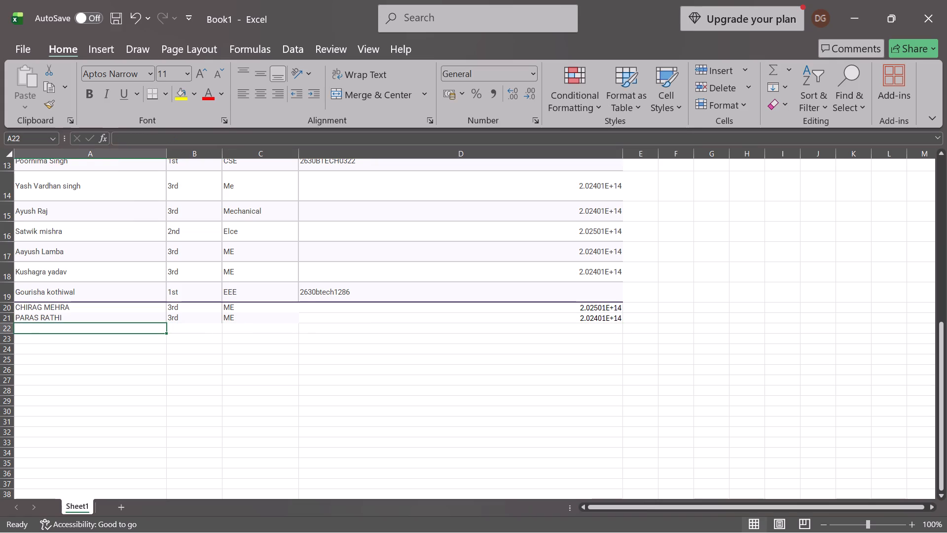
{"action": "scroll", "coordinate": [384, 317], "scroll_direction": "up", "scroll_amount": 5}
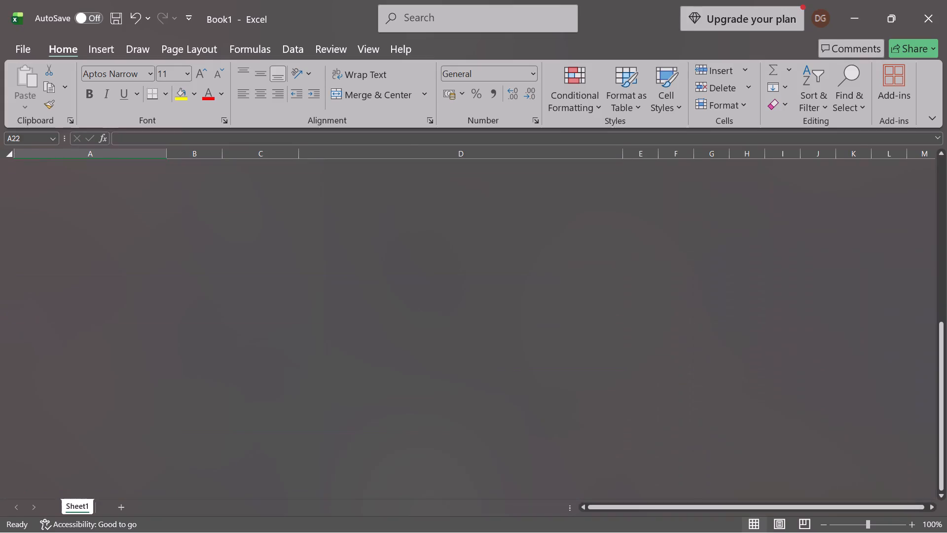
{"action": "scroll", "coordinate": [384, 317], "scroll_direction": "down", "scroll_amount": 4}
{"action": "scroll", "coordinate": [384, 317], "scroll_direction": "up", "scroll_amount": 1}
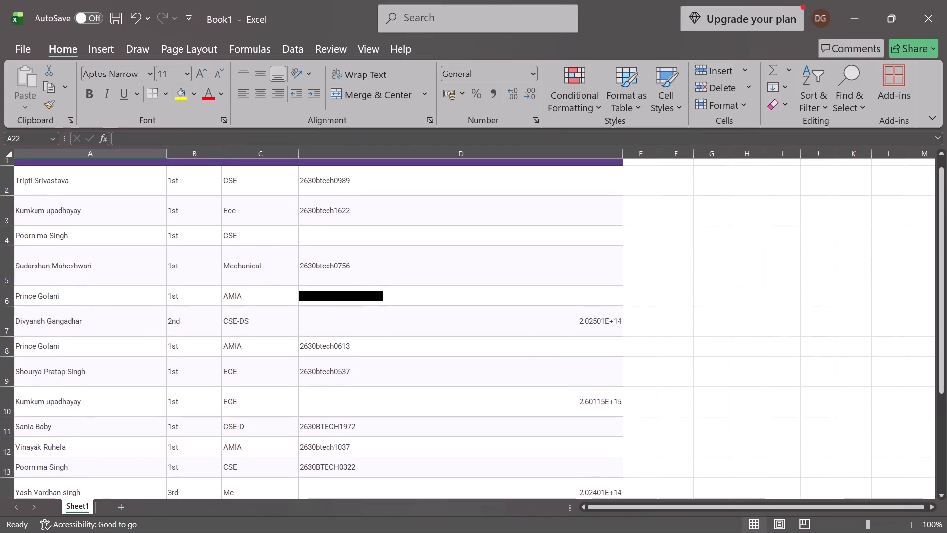
{"action": "left_click", "coordinate": [473, 246]}
{"action": "left_click", "coordinate": [465, 234]}
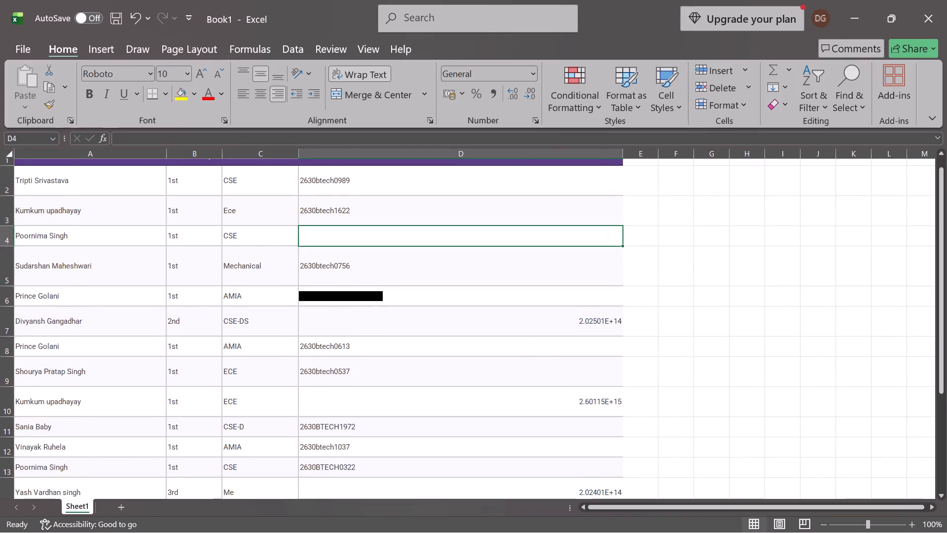
{"action": "left_click", "coordinate": [144, 239]}
{"action": "key", "text": "shift+Right"}
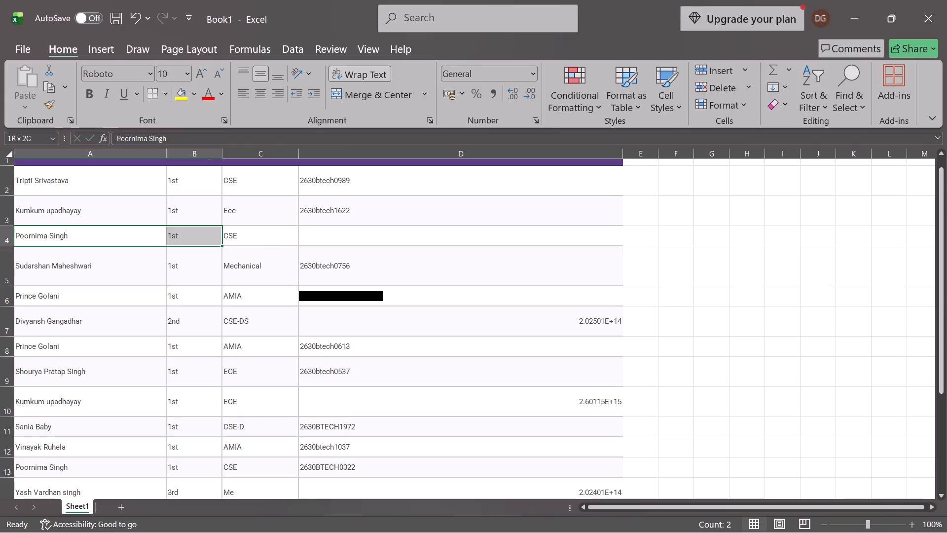
{"action": "key", "text": "shift+Right"}
{"action": "key", "text": "shift+Right"}
{"action": "key", "text": "shift+Right"}
{"action": "key", "text": "shift+BackSpace"}
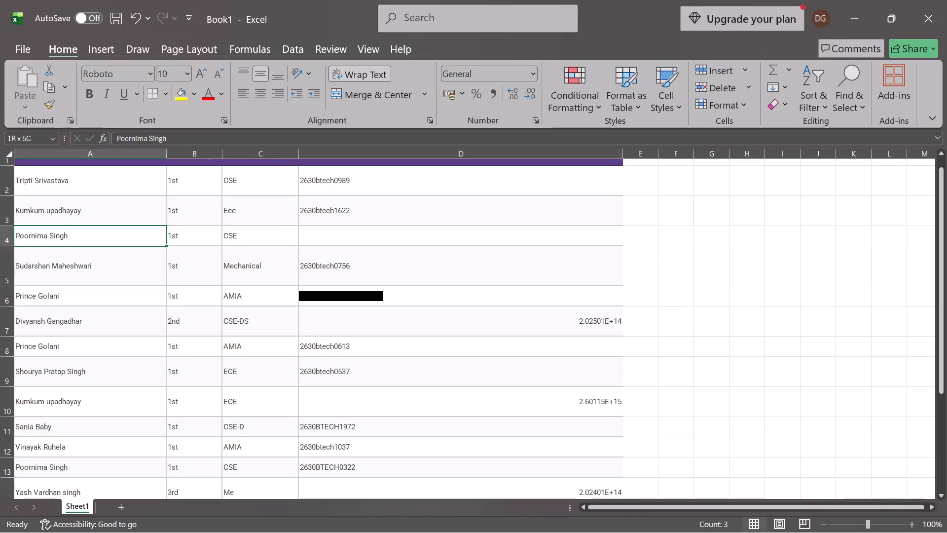
{"action": "key", "text": "shift+Right"}
{"action": "key", "text": "shift+Right"}
{"action": "key", "text": "shift+Right"}
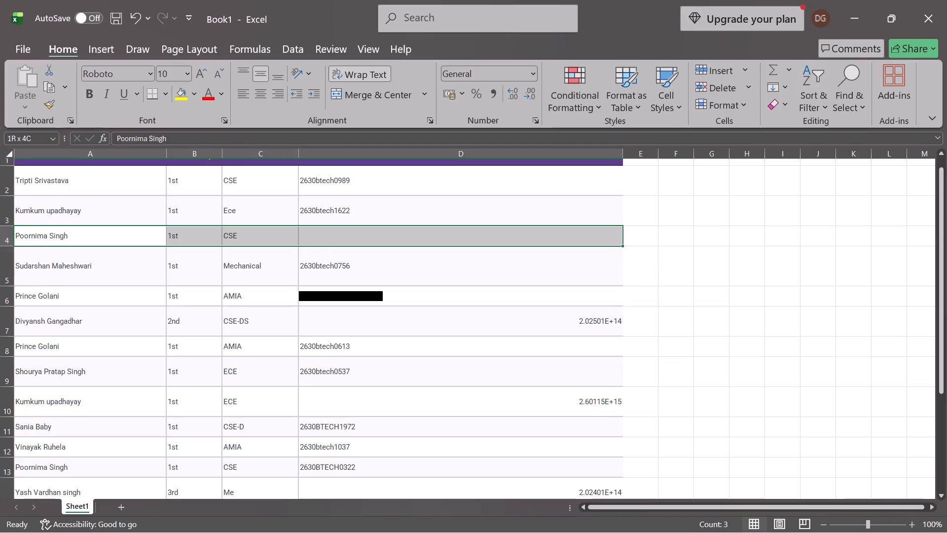
{"action": "key", "text": "Delete"}
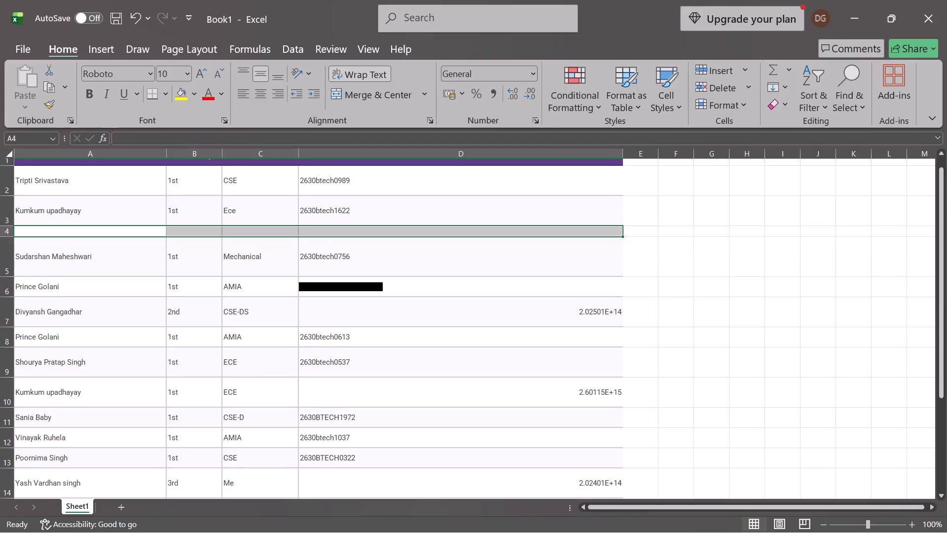
{"action": "left_click", "coordinate": [720, 87]}
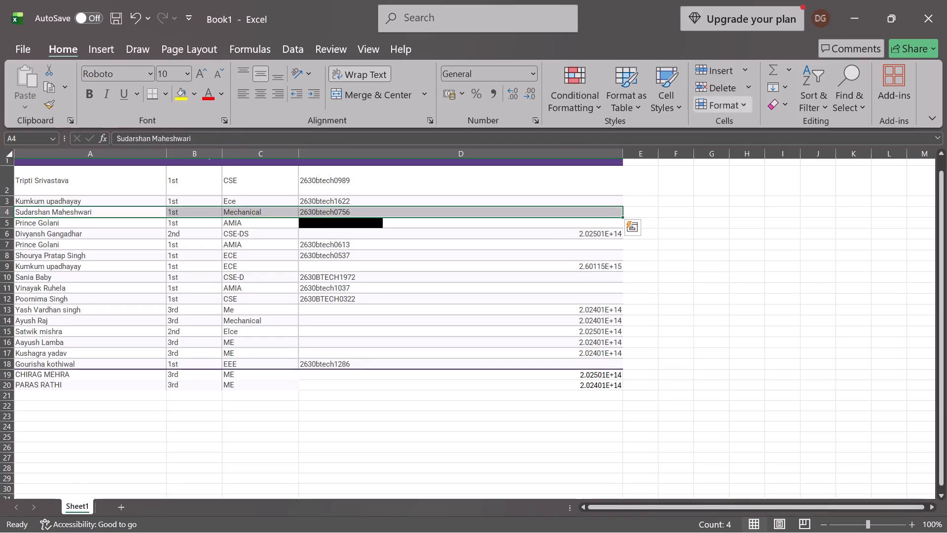
Apply the Number format to the whole Roll No. column D.
{"action": "scroll", "coordinate": [528, 317], "scroll_direction": "up", "scroll_amount": 1}
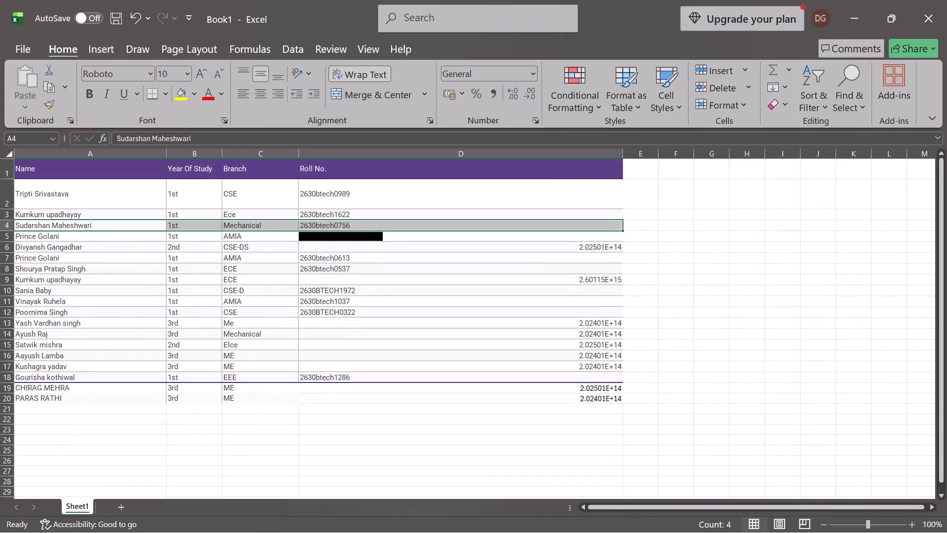
{"action": "left_click", "coordinate": [481, 150]}
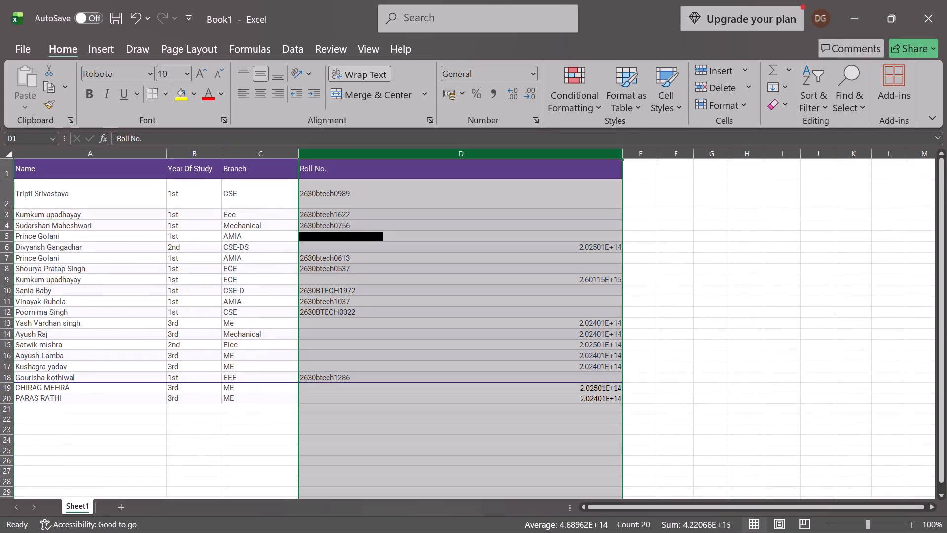
{"action": "left_click", "coordinate": [491, 71]}
{"action": "left_click", "coordinate": [530, 72]}
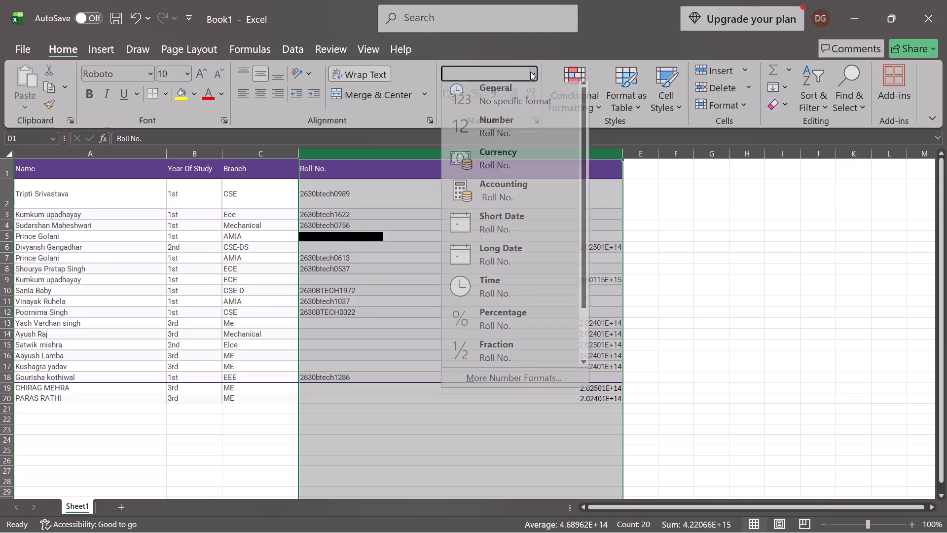
{"action": "left_click", "coordinate": [520, 96]}
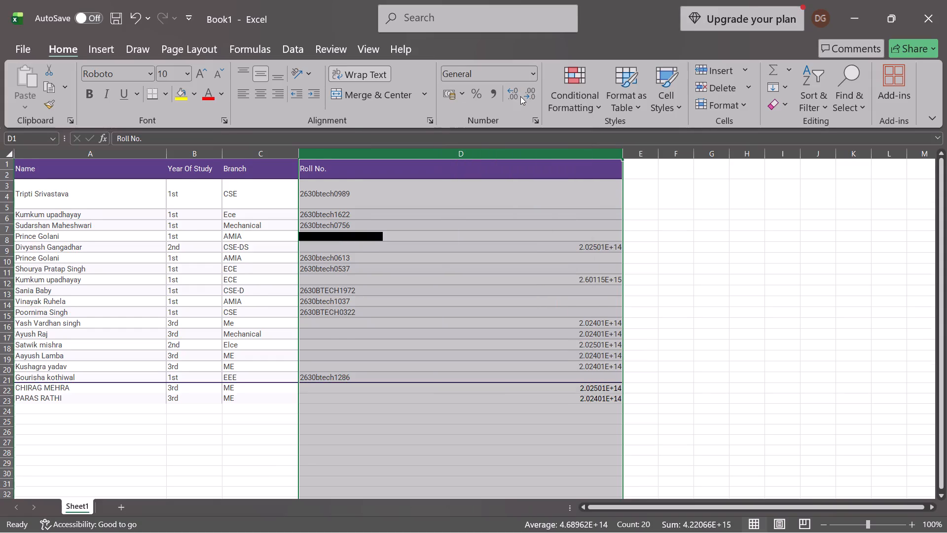
{"action": "left_click", "coordinate": [531, 72]}
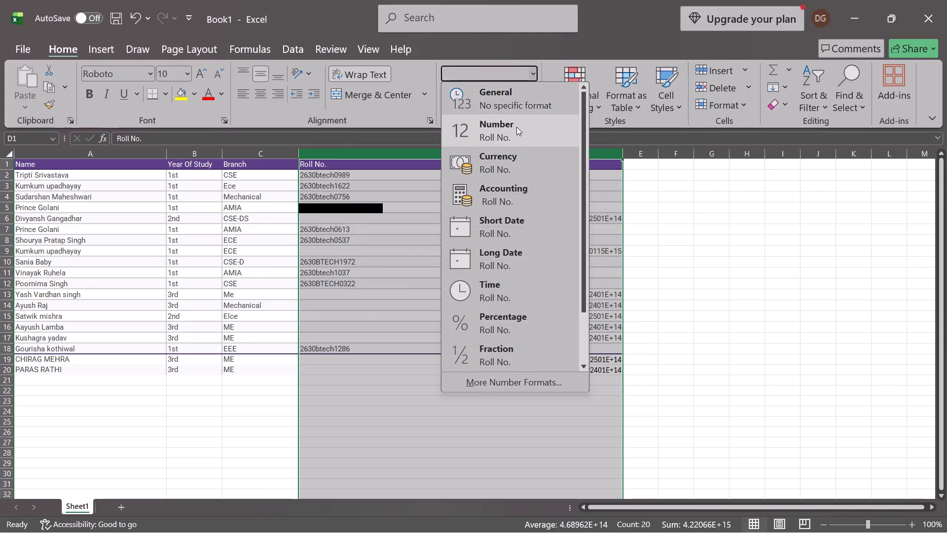
{"action": "left_click", "coordinate": [516, 127]}
{"action": "left_click", "coordinate": [716, 290]}
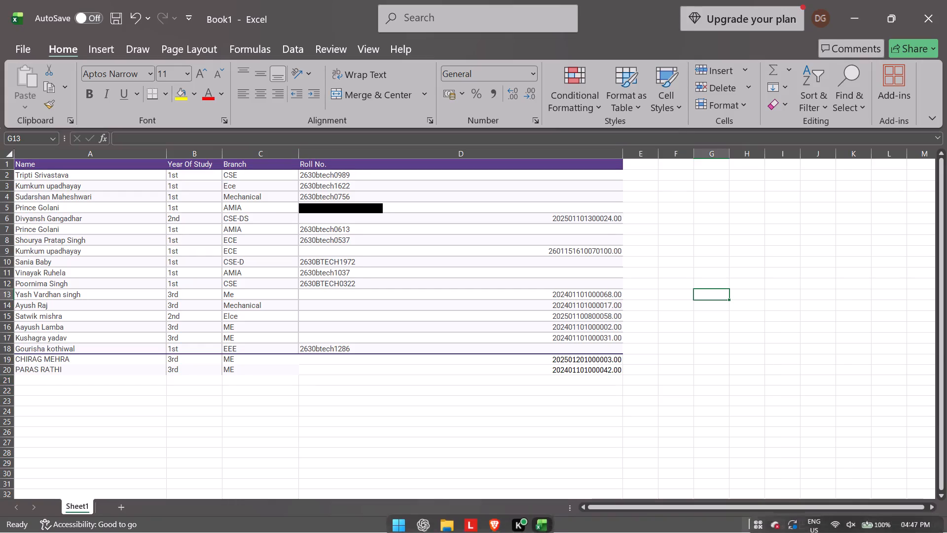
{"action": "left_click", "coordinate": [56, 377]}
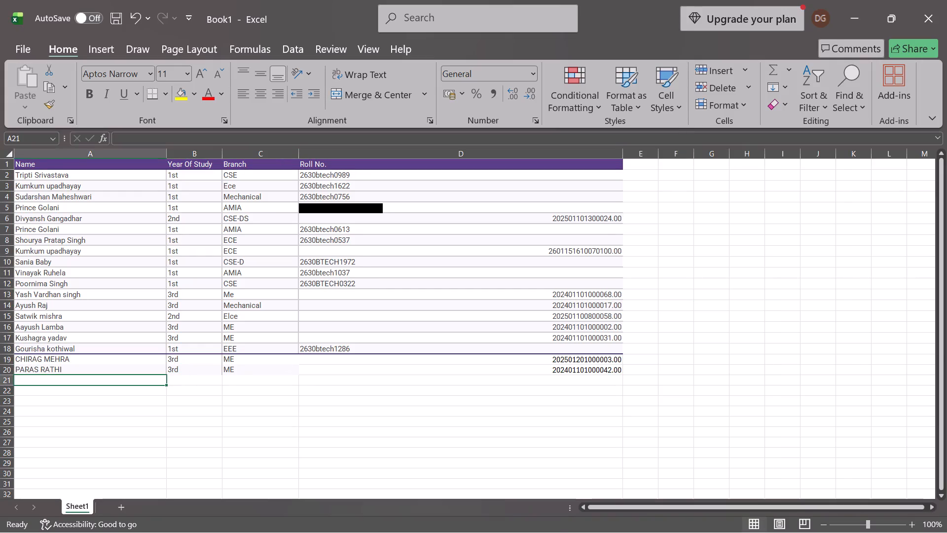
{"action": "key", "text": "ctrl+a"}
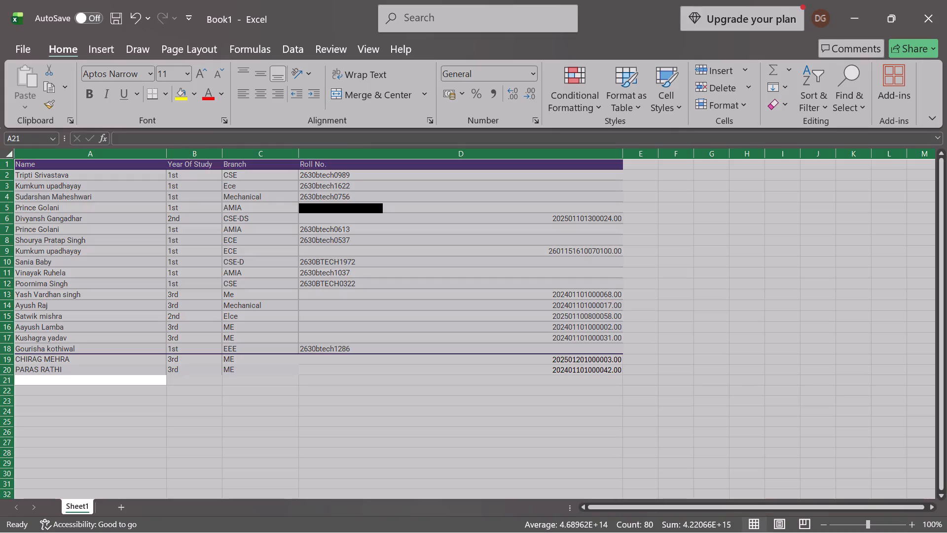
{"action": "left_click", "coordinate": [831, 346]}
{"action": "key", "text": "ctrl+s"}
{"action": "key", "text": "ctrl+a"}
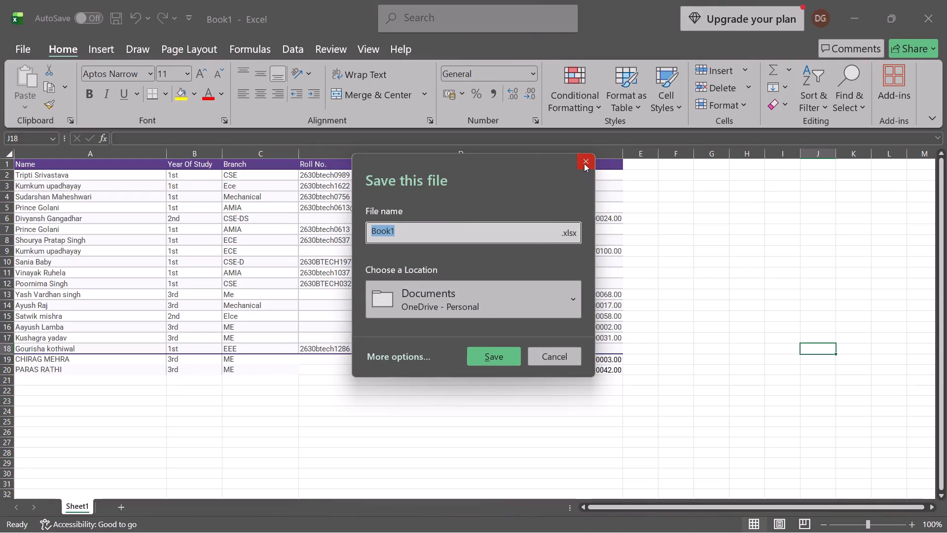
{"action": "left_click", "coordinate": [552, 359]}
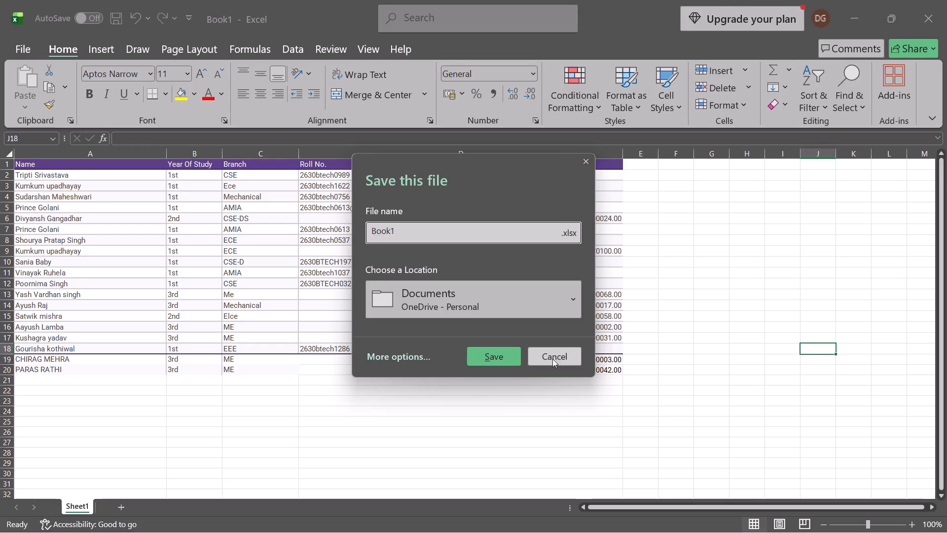
Enter another student's name in A21, below the last entry in the list.
{"action": "left_click", "coordinate": [83, 381]}
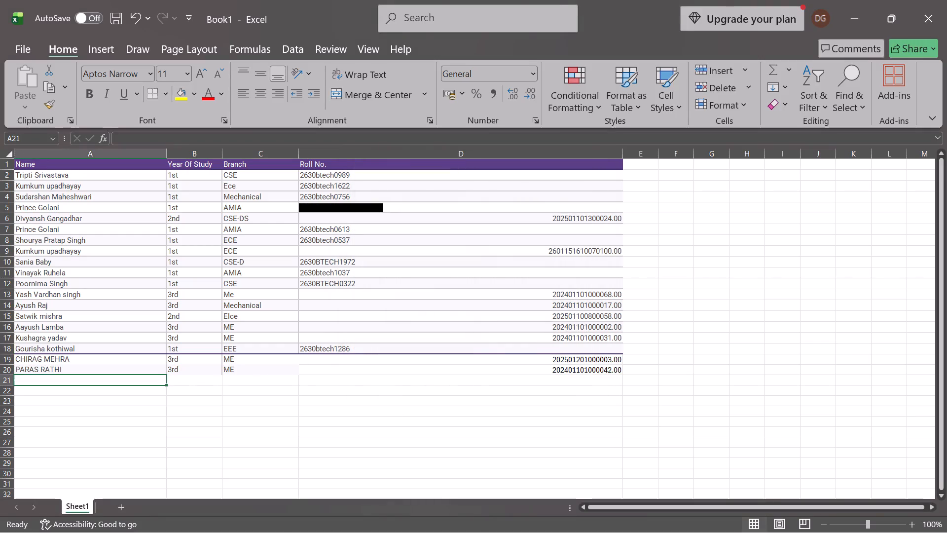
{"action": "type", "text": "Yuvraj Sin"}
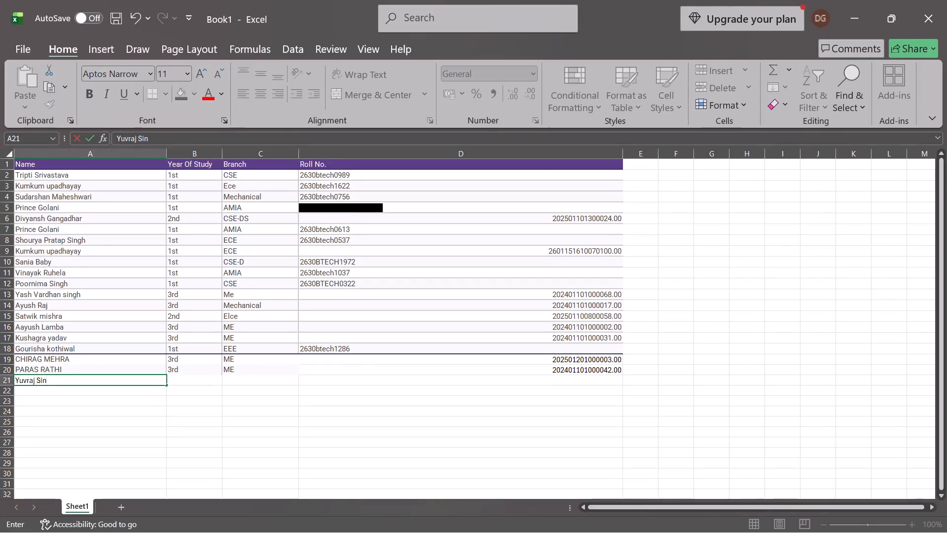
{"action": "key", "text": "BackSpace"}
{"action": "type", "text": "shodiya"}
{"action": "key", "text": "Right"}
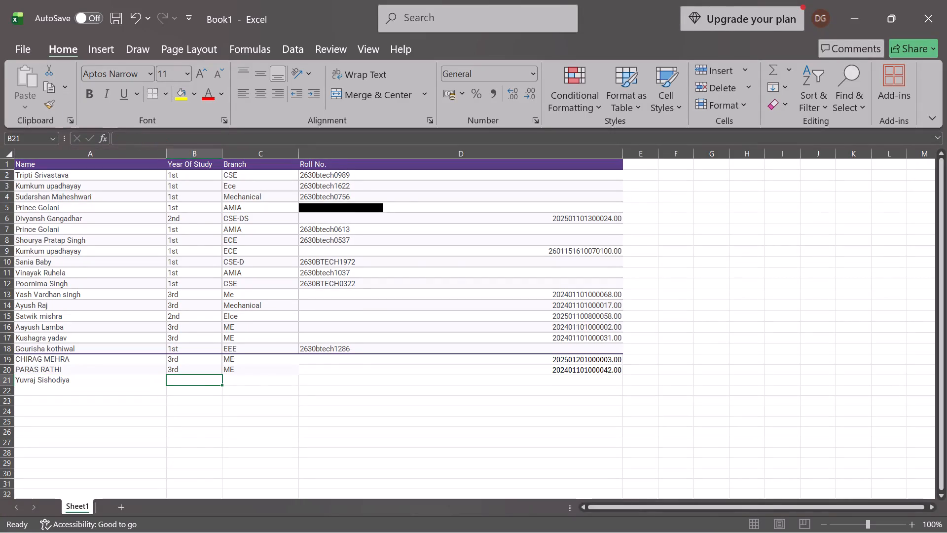
Set this student's year of study to 3rd and branch to ME in row 21.
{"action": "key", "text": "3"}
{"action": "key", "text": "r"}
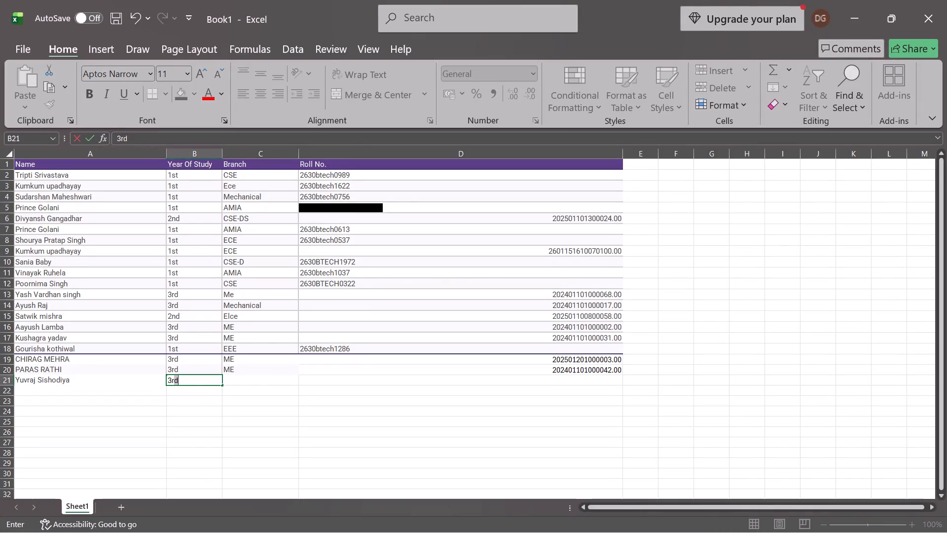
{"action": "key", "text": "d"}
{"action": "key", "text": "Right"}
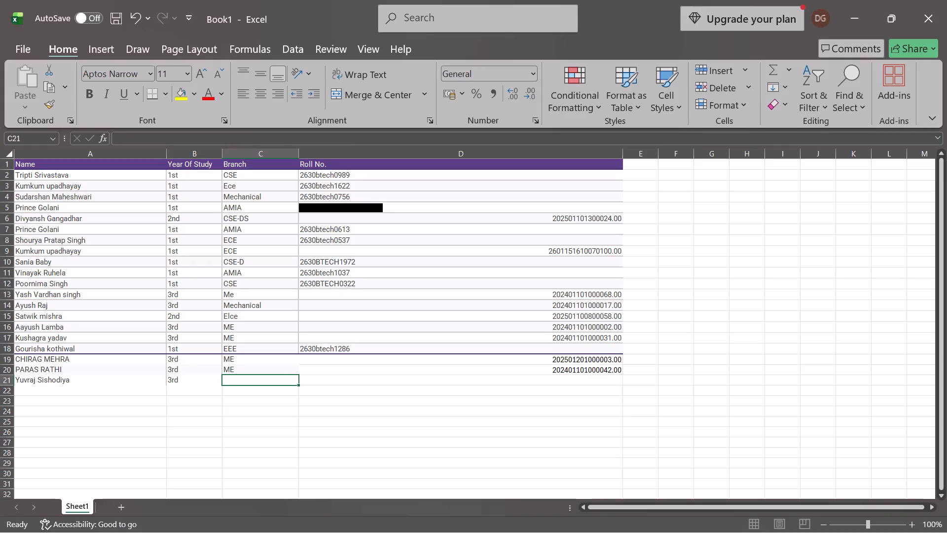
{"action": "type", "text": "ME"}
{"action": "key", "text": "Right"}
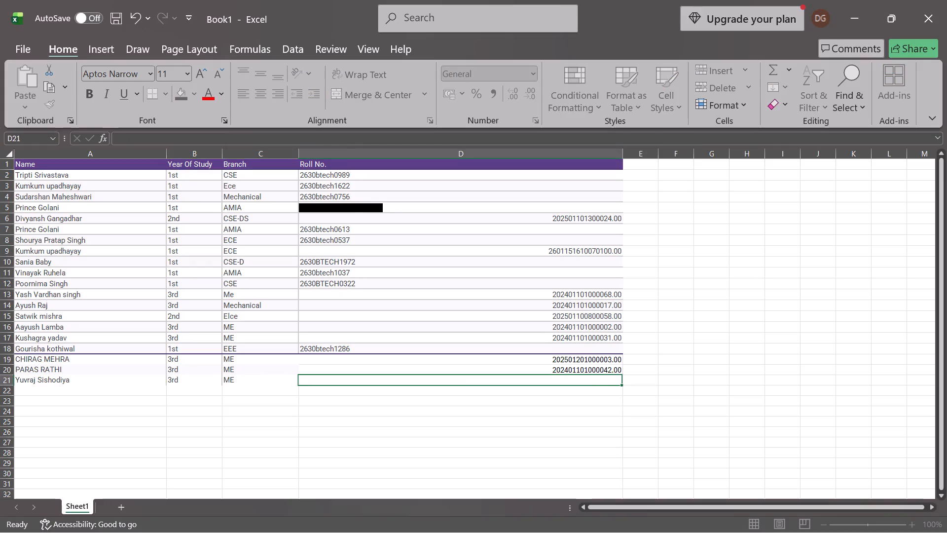
Enter this student's roll number in D21.
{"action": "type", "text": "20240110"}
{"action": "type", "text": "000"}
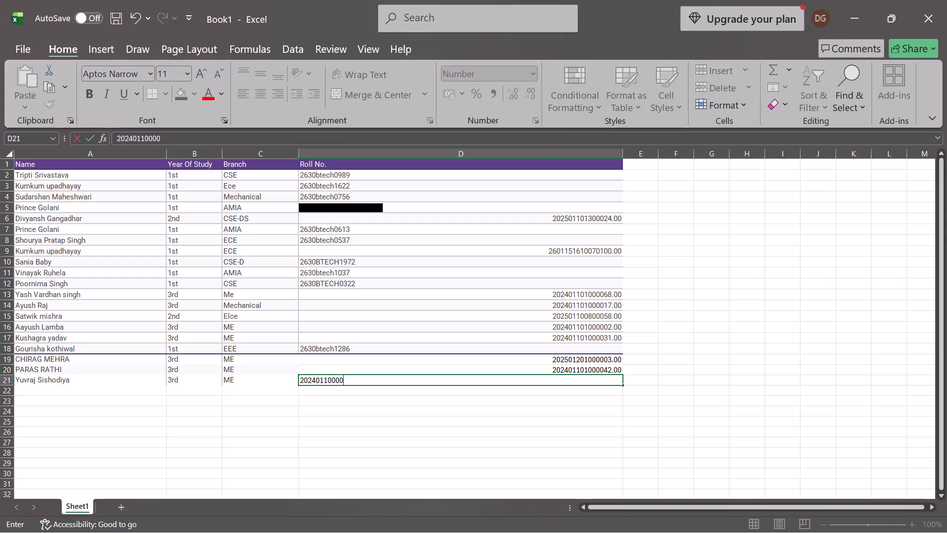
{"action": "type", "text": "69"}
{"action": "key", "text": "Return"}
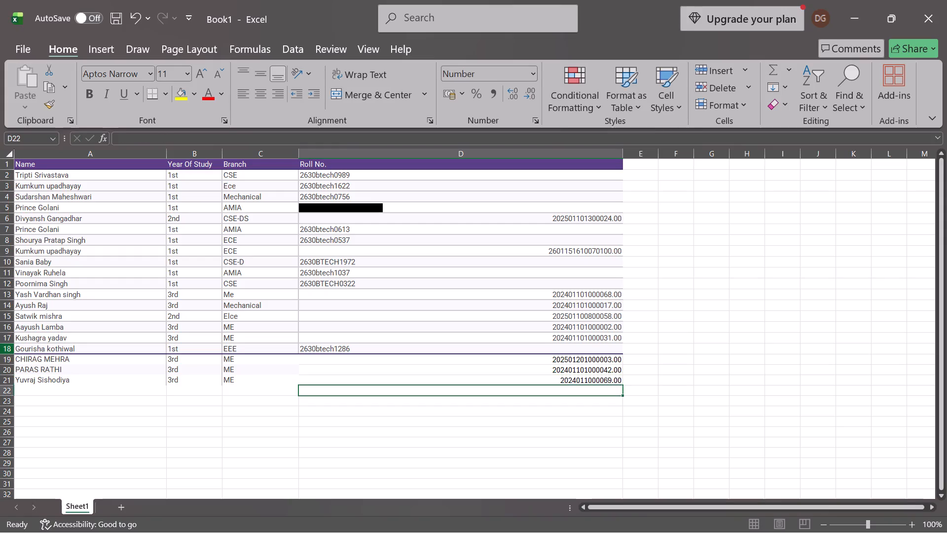
Correct the roll number in D21 by inserting the missing digits 10 after its eighth digit.
{"action": "left_click", "coordinate": [574, 382]}
{"action": "key", "text": "Right"}
{"action": "key", "text": "Left"}
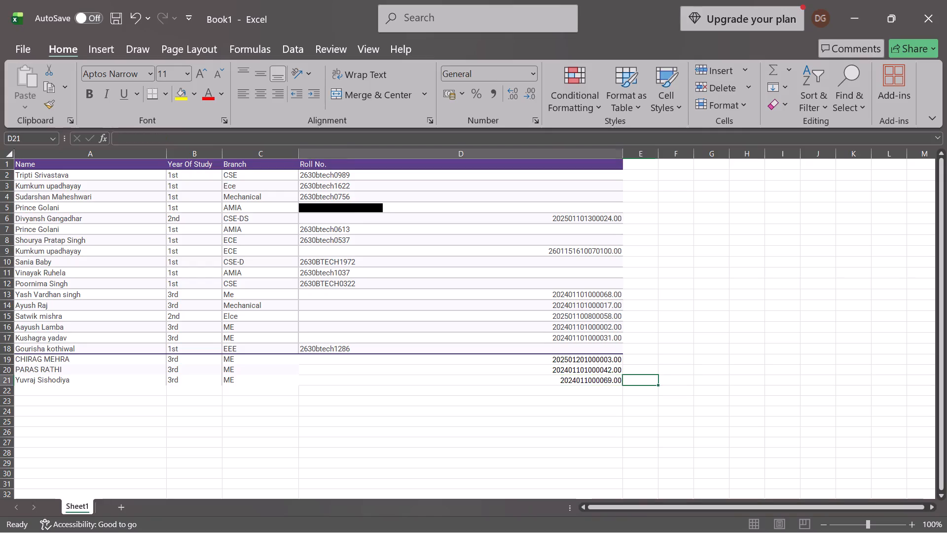
{"action": "left_click", "coordinate": [574, 382]}
{"action": "double_click", "coordinate": [588, 379]}
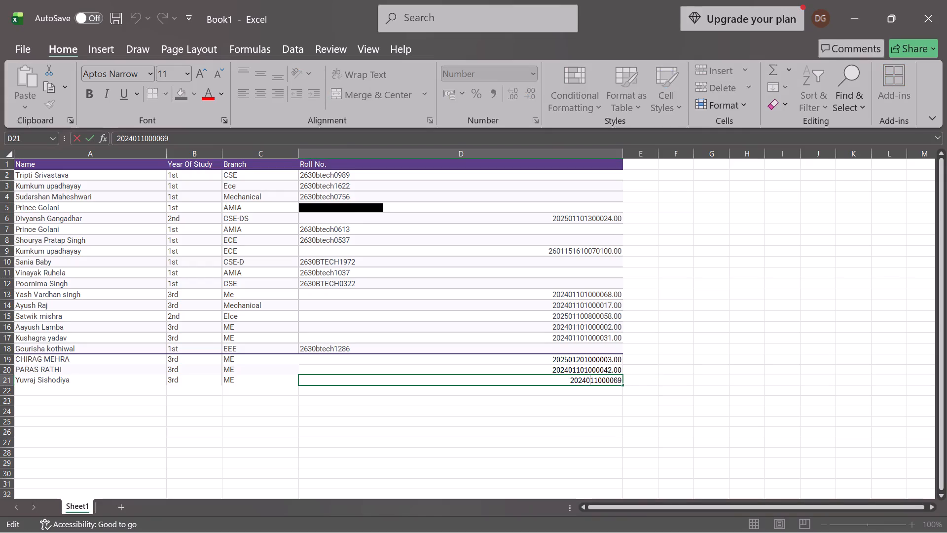
{"action": "key", "text": "Right"}
{"action": "key", "text": "Right"}
{"action": "key", "text": "Right"}
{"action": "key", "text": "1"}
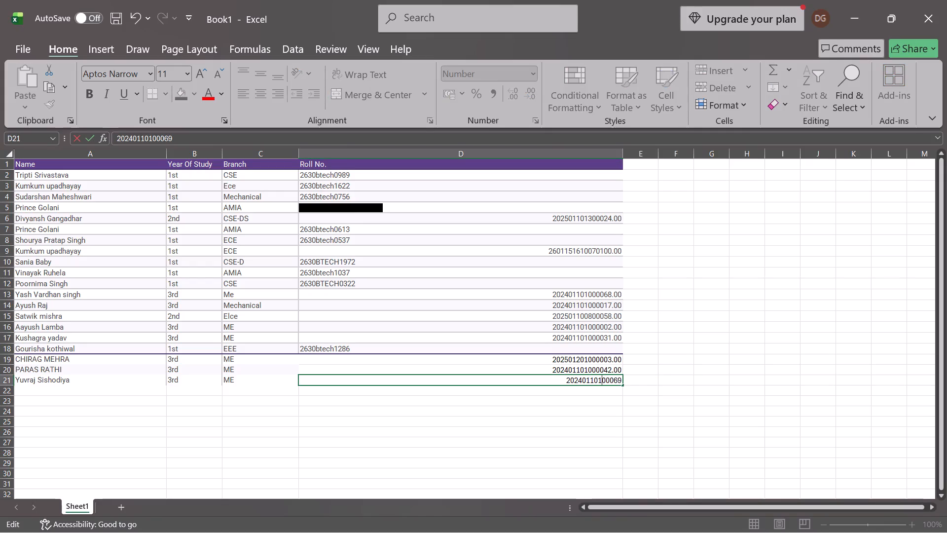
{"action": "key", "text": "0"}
{"action": "left_click", "coordinate": [553, 405]}
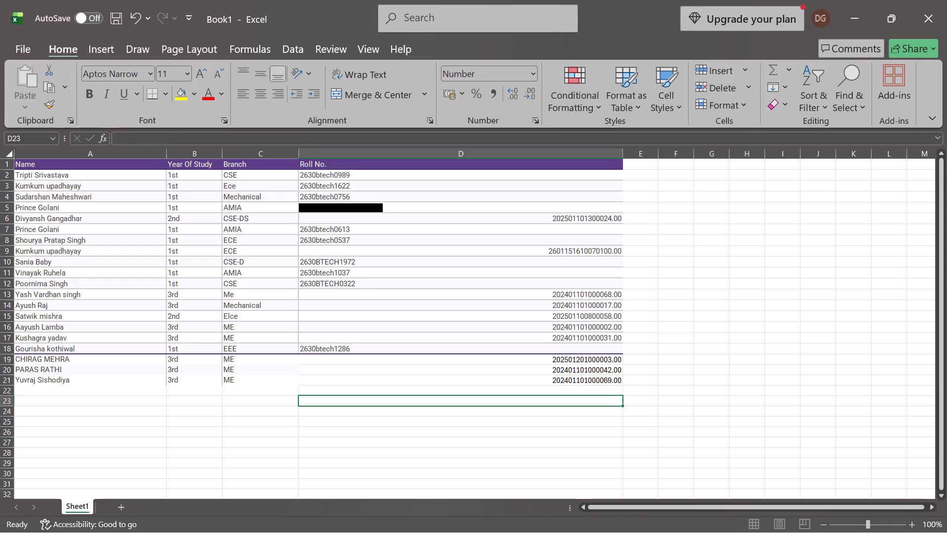
Save the workbook as Book1.xlsx in the OneDrive Documents folder.
{"action": "key", "text": "ctrl+s"}
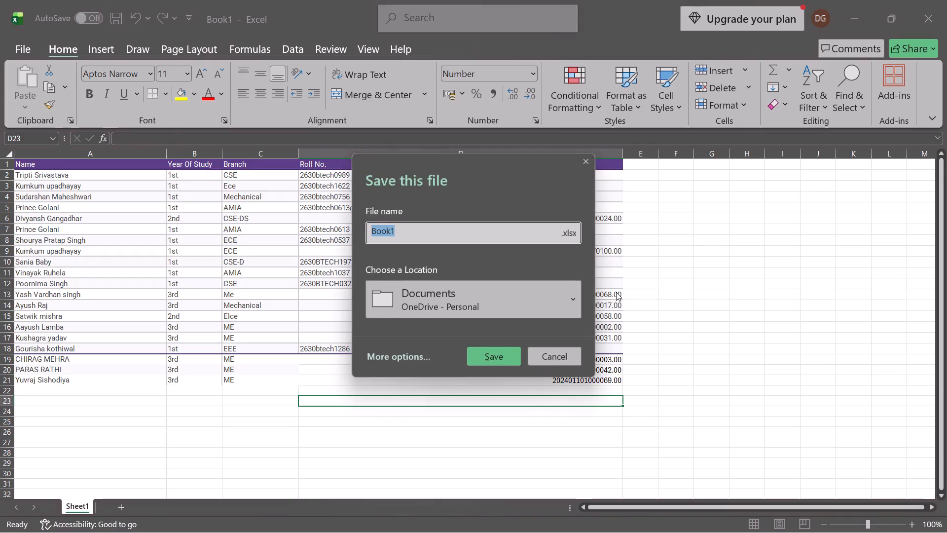
{"action": "key", "text": "Return"}
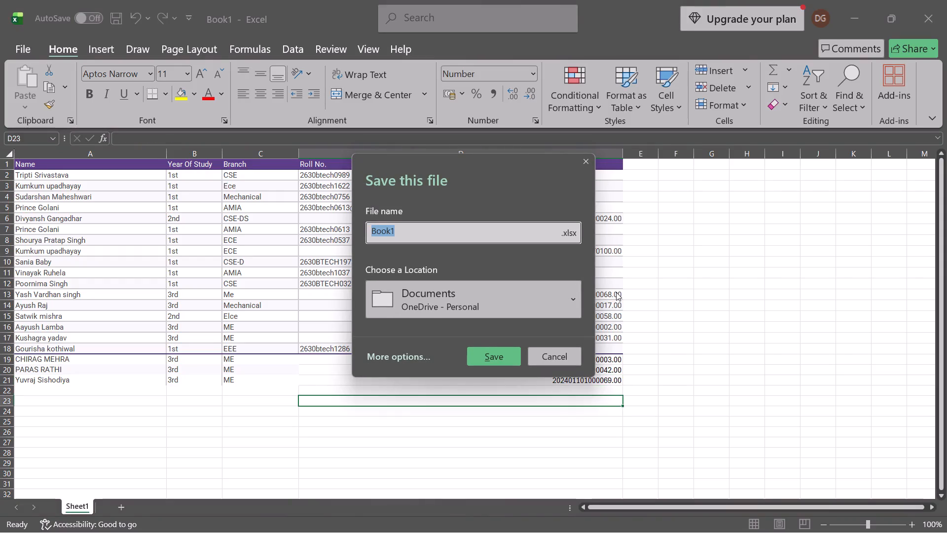
{"action": "key", "text": "Return"}
{"action": "key", "text": "Return"}
{"action": "left_click", "coordinate": [485, 352]}
{"action": "left_click", "coordinate": [492, 360]}
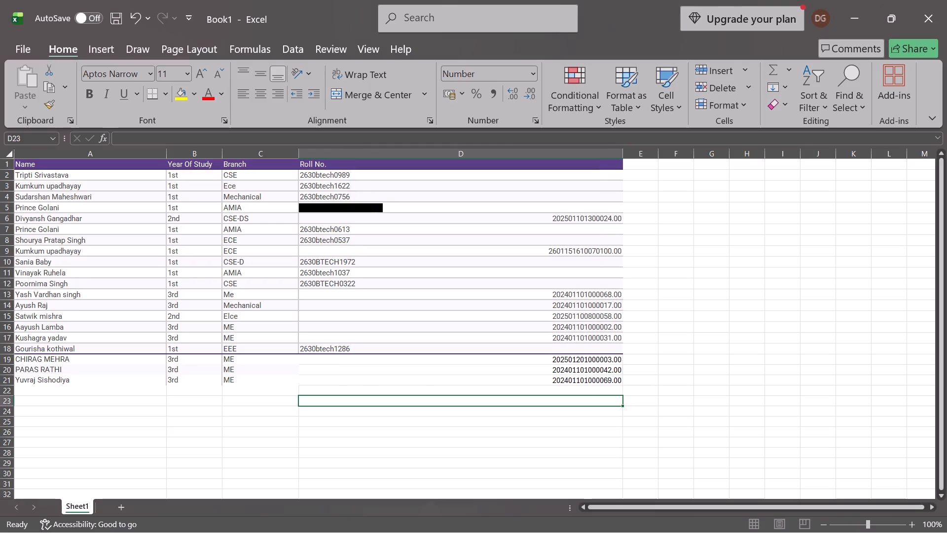
Open the workbook's file management options.
{"action": "left_click", "coordinate": [23, 41]}
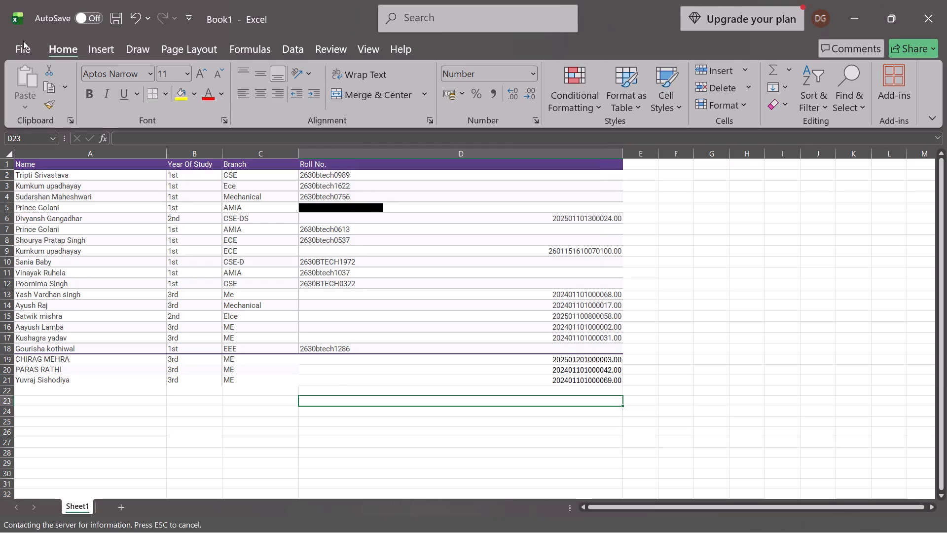
{"action": "left_click", "coordinate": [24, 44]}
{"action": "scroll", "coordinate": [112, 154], "scroll_direction": "down", "scroll_amount": 3}
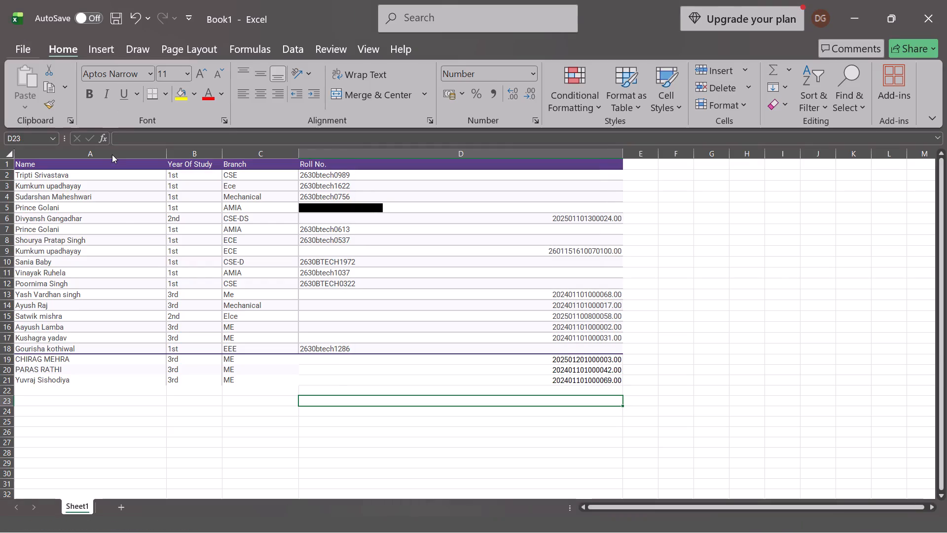
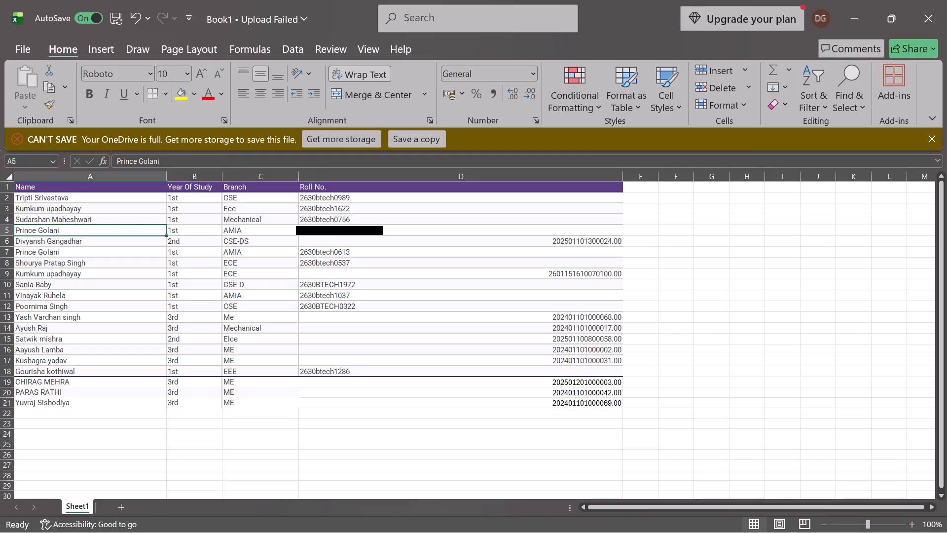
Select the student record in row 5 across the name, year, branch and roll number columns, A5:D5.
{"action": "left_click", "coordinate": [74, 233]}
{"action": "key", "text": "shift+Right"}
{"action": "key", "text": "shift+Right"}
{"action": "key", "text": "shift+Right"}
{"action": "key", "text": "shift+Right"}
{"action": "key", "text": "shift+Left"}
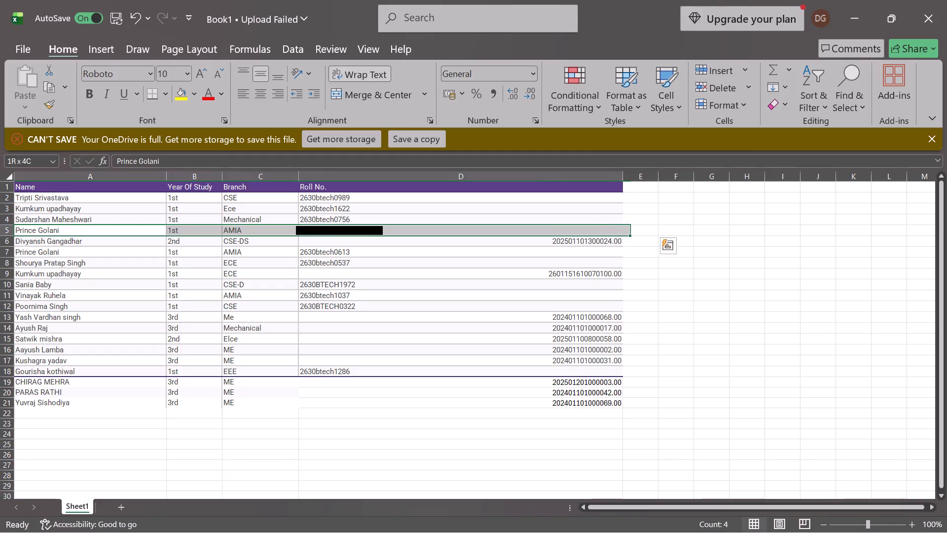
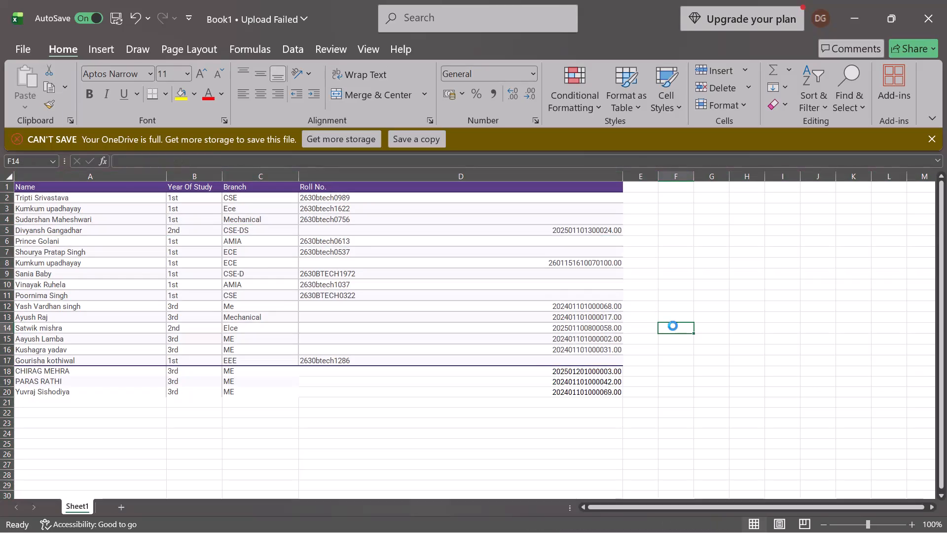
Save a copy of the workbook as an Excel Workbook named f in the OneDrive Documents folder.
{"action": "key", "text": "ctrl+s"}
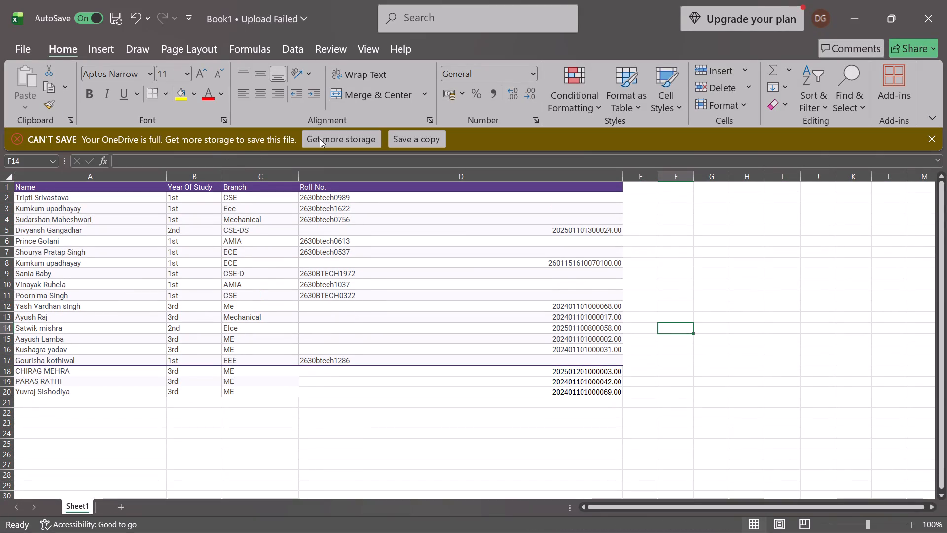
{"action": "left_click", "coordinate": [406, 144]}
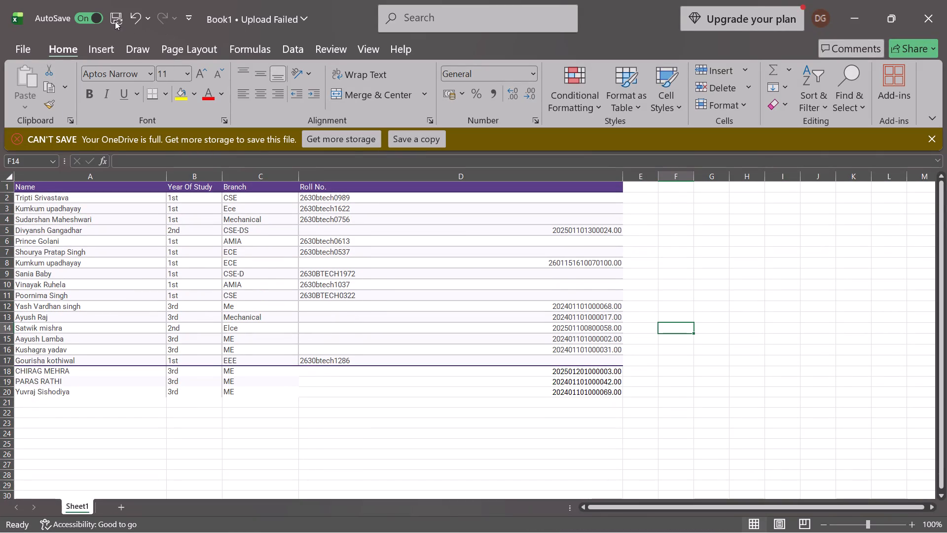
{"action": "left_click", "coordinate": [21, 52]}
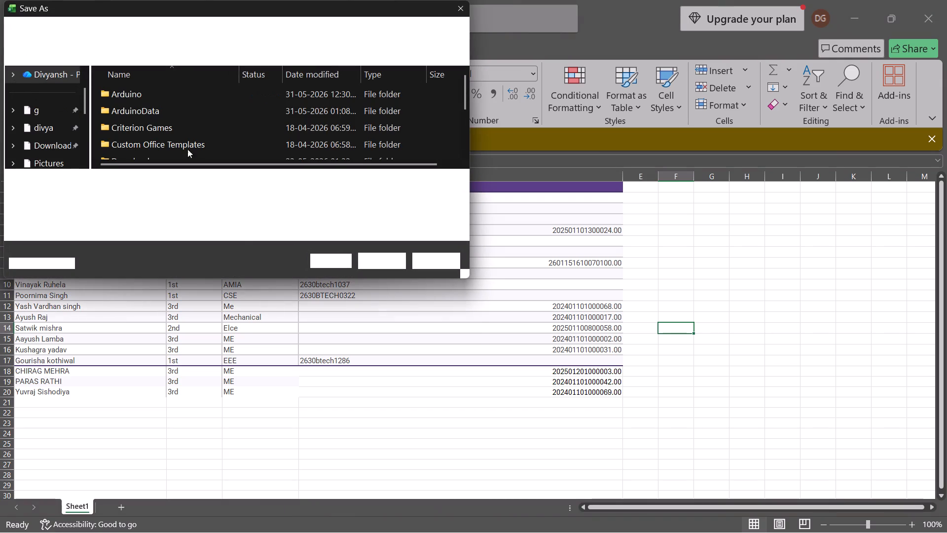
{"action": "left_click", "coordinate": [152, 179]}
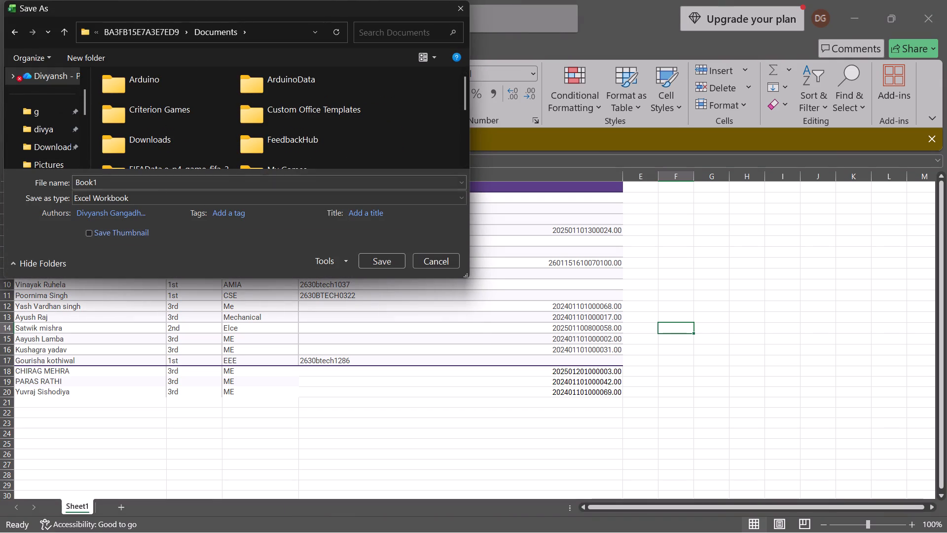
{"action": "left_click", "coordinate": [123, 180]}
{"action": "left_click_drag", "start_coordinate": [123, 180], "coordinate": [68, 177]}
{"action": "key", "text": "f"}
{"action": "key", "text": "Return"}
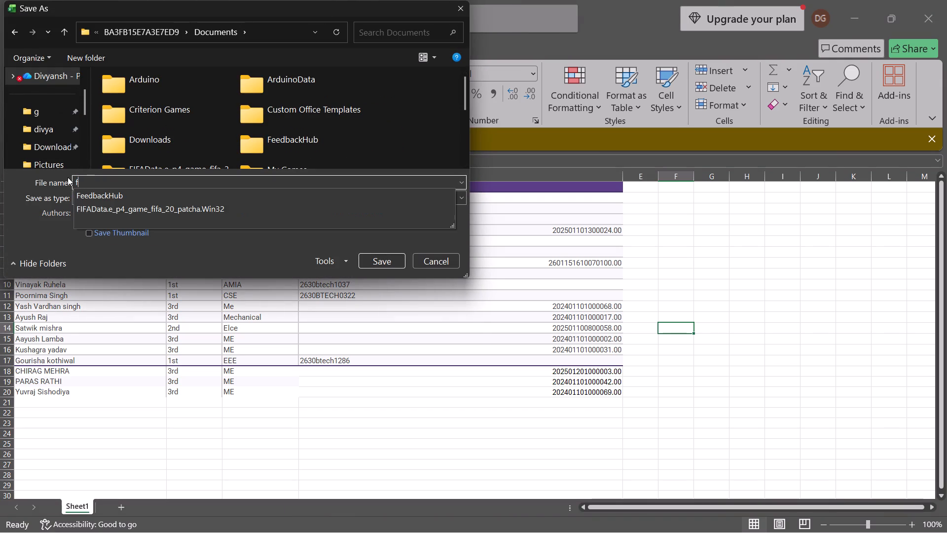
{"action": "key", "text": "Return"}
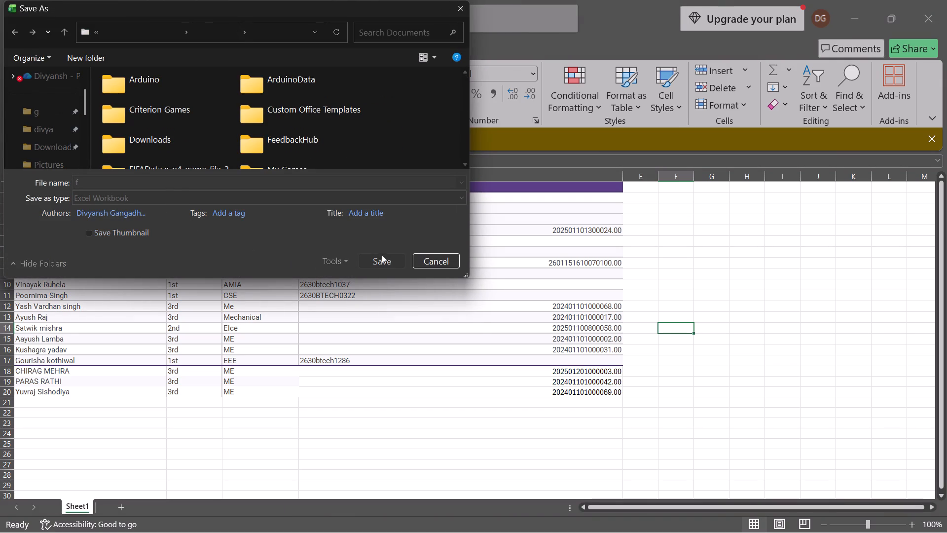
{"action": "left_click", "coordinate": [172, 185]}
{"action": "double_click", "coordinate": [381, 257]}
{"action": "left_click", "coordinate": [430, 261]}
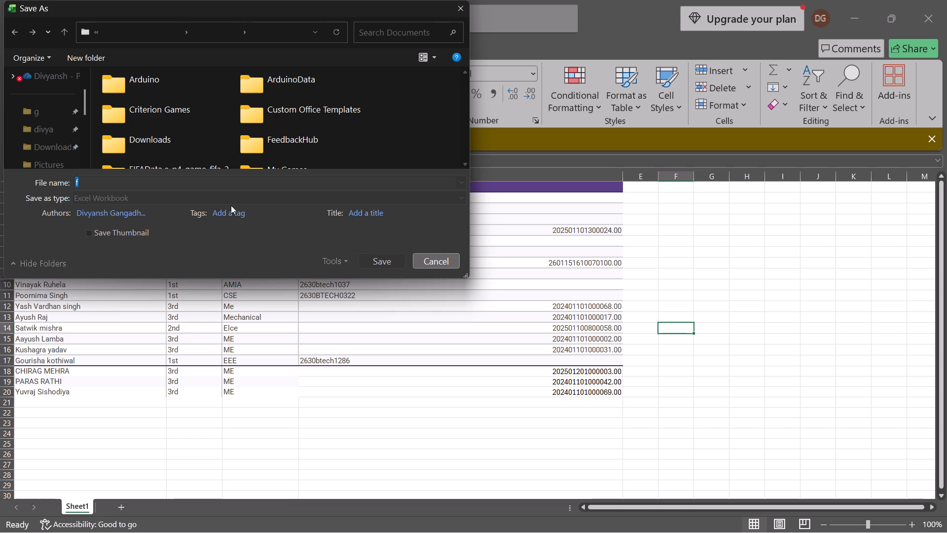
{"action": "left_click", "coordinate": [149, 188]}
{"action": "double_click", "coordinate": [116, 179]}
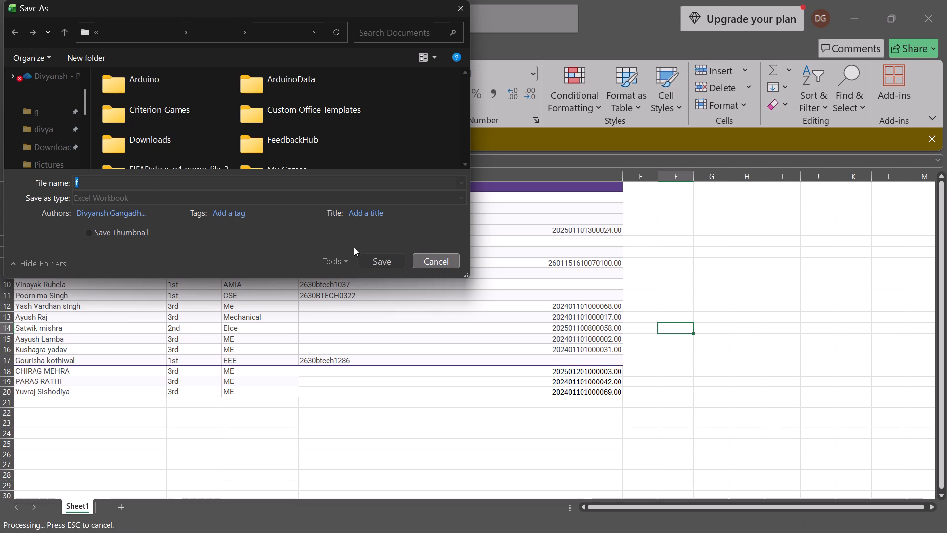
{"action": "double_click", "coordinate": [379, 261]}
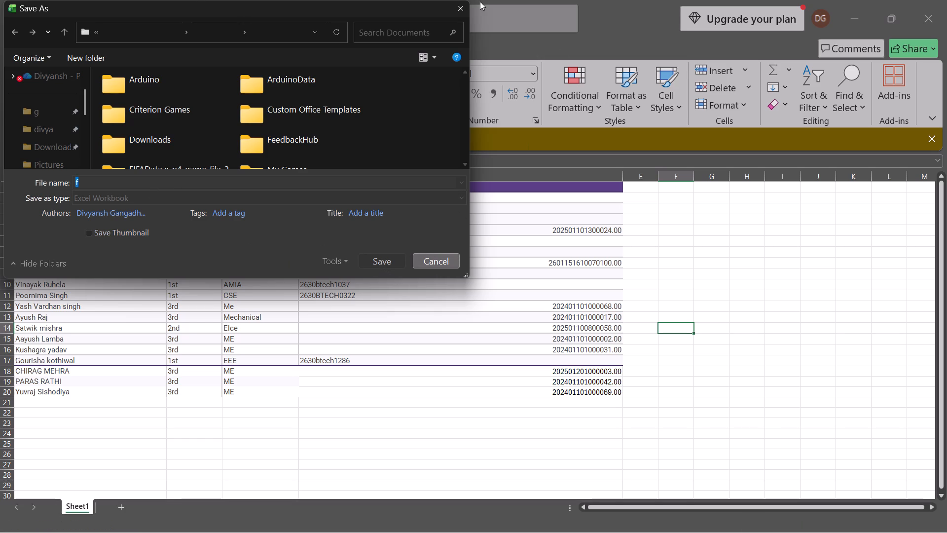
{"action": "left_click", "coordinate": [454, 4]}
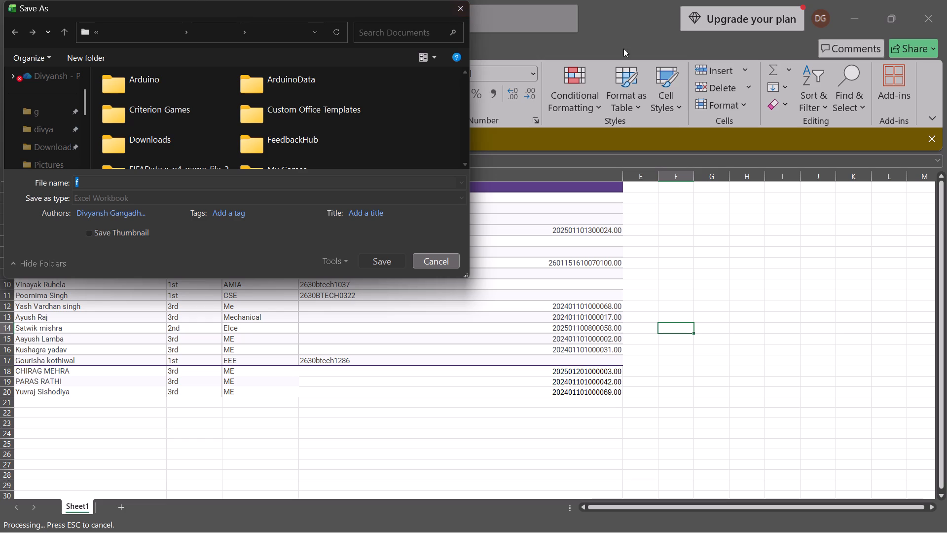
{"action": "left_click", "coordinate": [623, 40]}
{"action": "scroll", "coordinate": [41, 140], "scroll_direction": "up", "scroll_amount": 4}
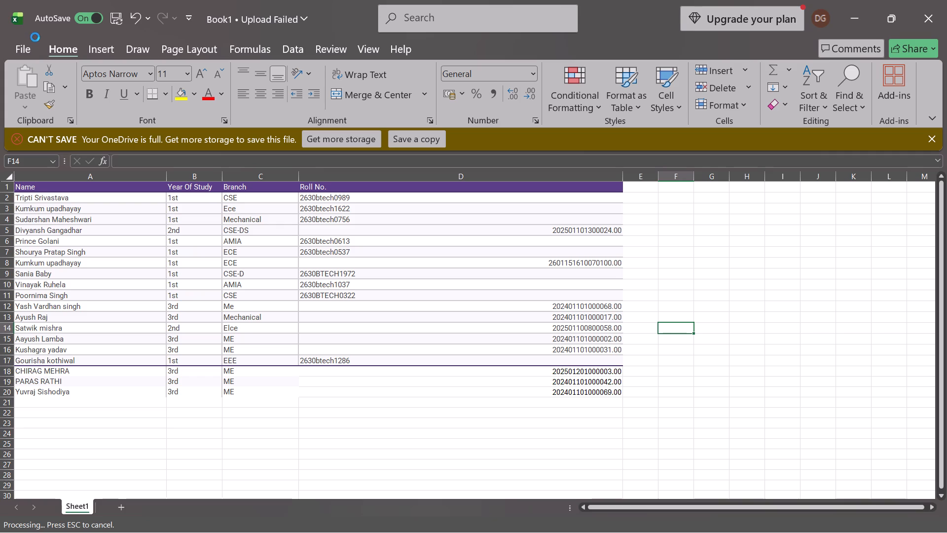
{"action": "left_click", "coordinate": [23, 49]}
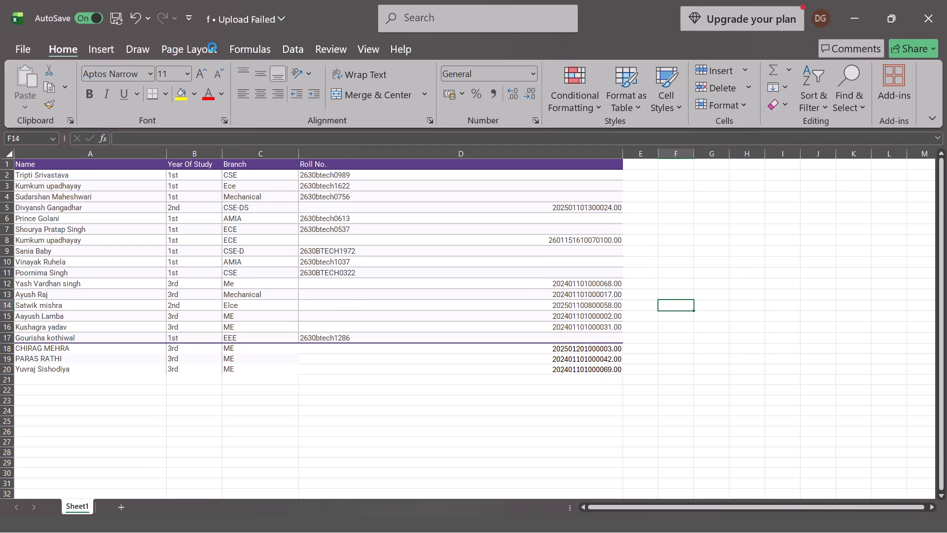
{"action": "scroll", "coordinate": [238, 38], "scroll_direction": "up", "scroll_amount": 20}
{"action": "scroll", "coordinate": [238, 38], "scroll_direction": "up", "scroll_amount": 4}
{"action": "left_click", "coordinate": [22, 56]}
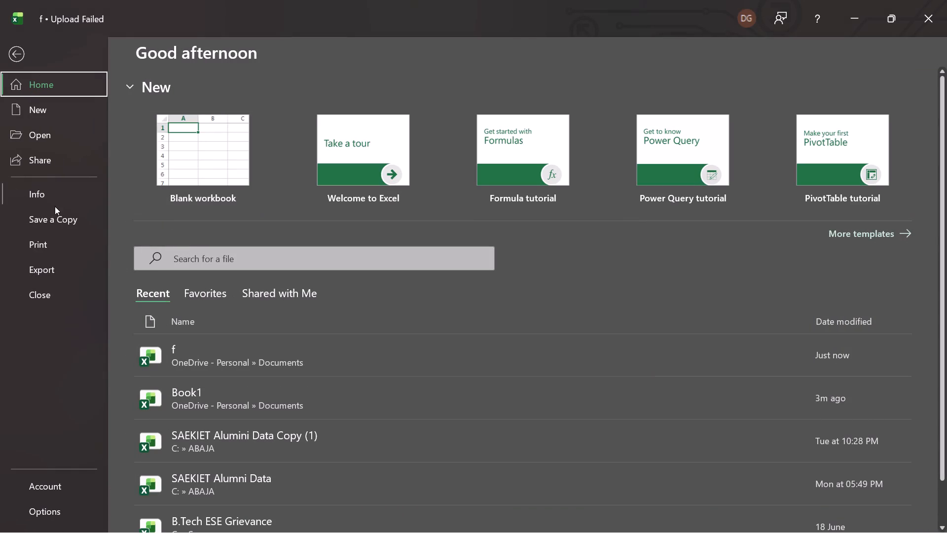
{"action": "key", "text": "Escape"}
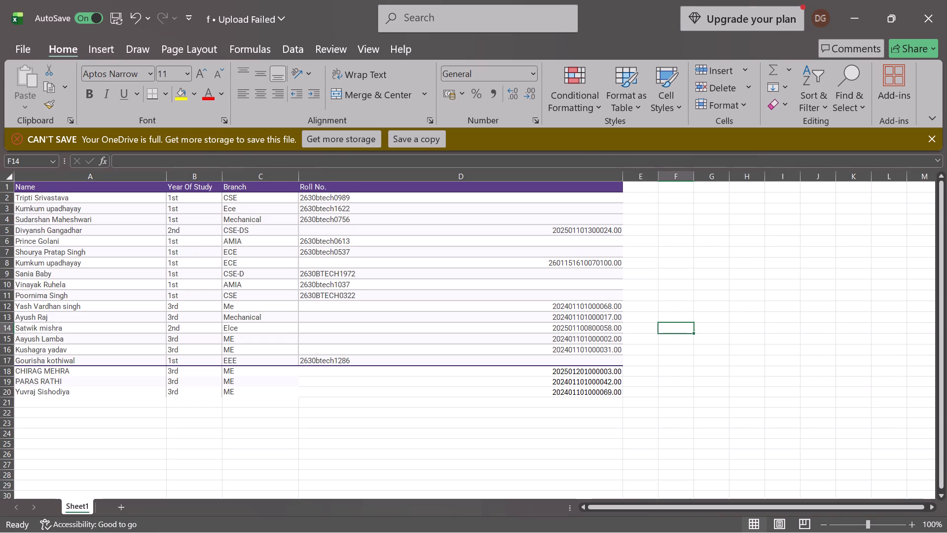
Save a copy of the workbook to the Pictures folder as an Excel Workbook, keeping the file name f.
{"action": "key", "text": "ctrl+shift+s"}
{"action": "key", "text": "ctrl+shift+s"}
{"action": "key", "text": "ctrl+shift+s"}
{"action": "key", "text": "ctrl+shift+s"}
{"action": "left_click", "coordinate": [424, 145]}
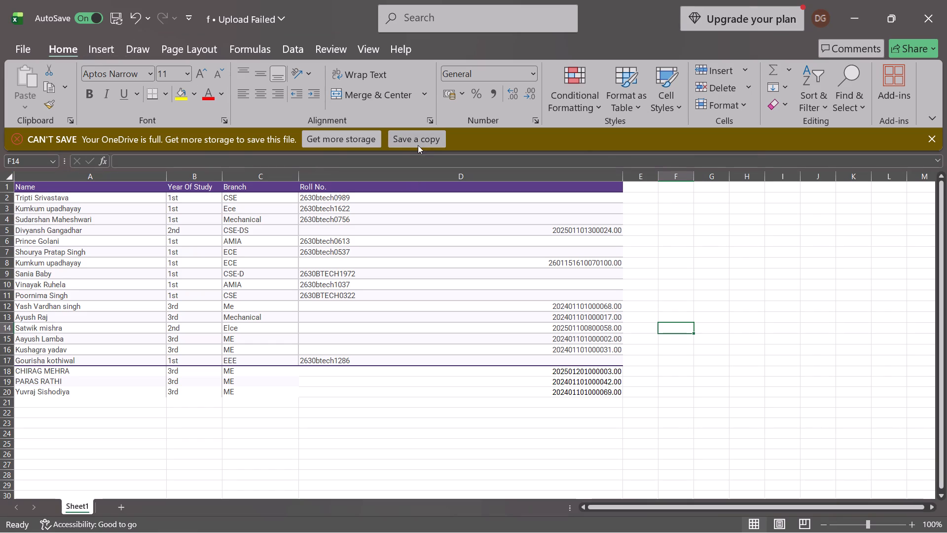
{"action": "left_click", "coordinate": [411, 143]}
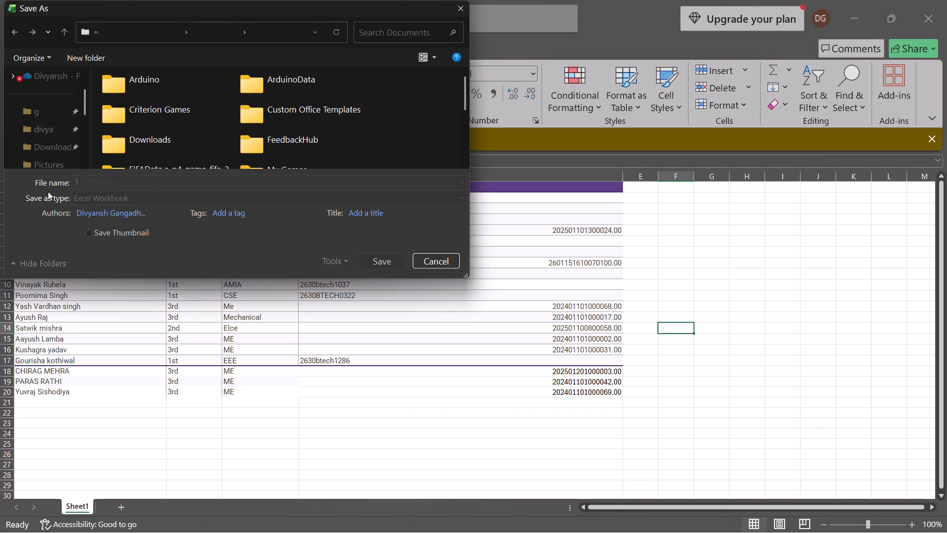
{"action": "scroll", "coordinate": [36, 138], "scroll_direction": "up", "scroll_amount": 1}
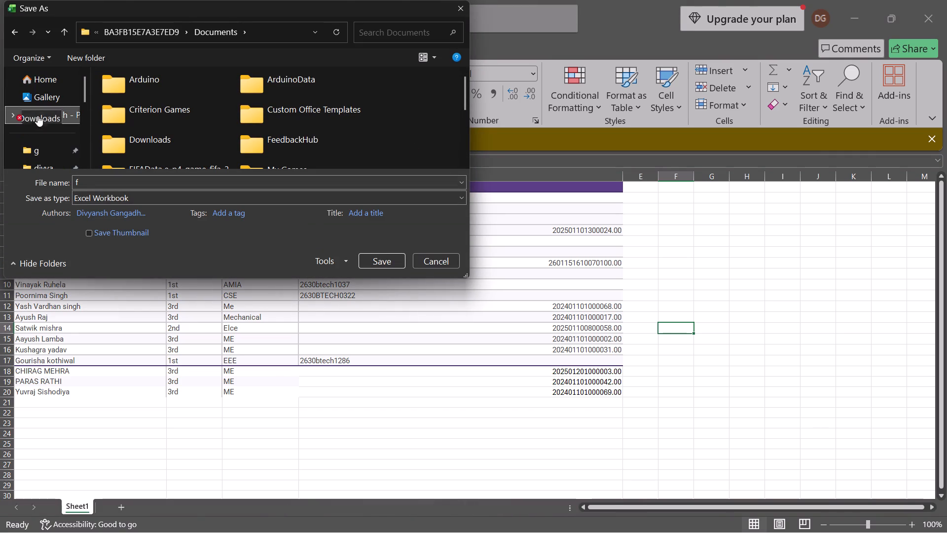
{"action": "scroll", "coordinate": [37, 108], "scroll_direction": "up", "scroll_amount": 2}
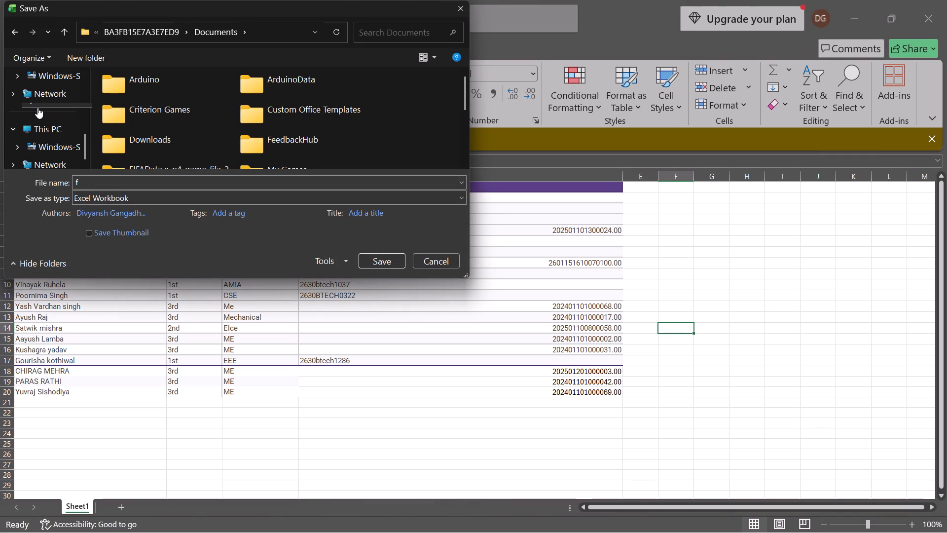
{"action": "scroll", "coordinate": [37, 108], "scroll_direction": "up", "scroll_amount": 1}
{"action": "double_click", "coordinate": [52, 79]}
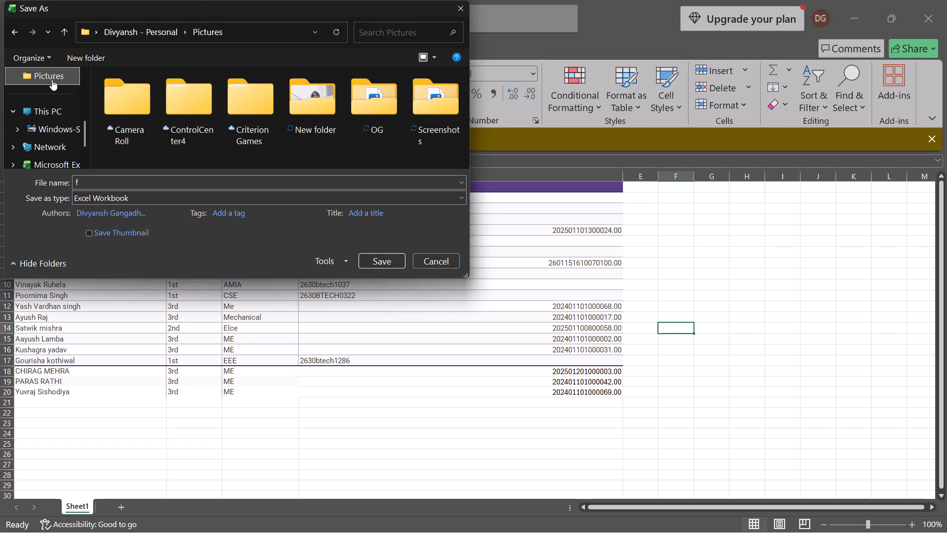
{"action": "left_click", "coordinate": [371, 266]}
{"action": "left_click", "coordinate": [385, 265]}
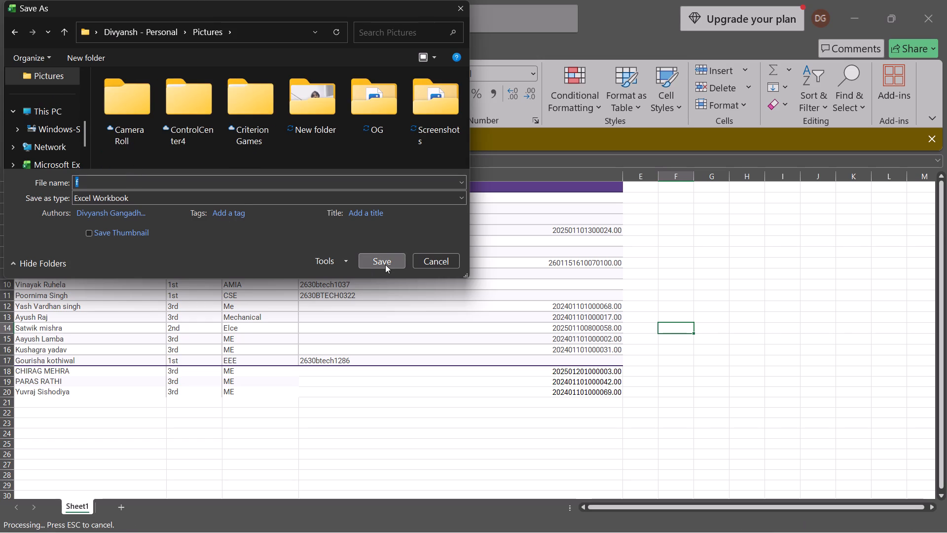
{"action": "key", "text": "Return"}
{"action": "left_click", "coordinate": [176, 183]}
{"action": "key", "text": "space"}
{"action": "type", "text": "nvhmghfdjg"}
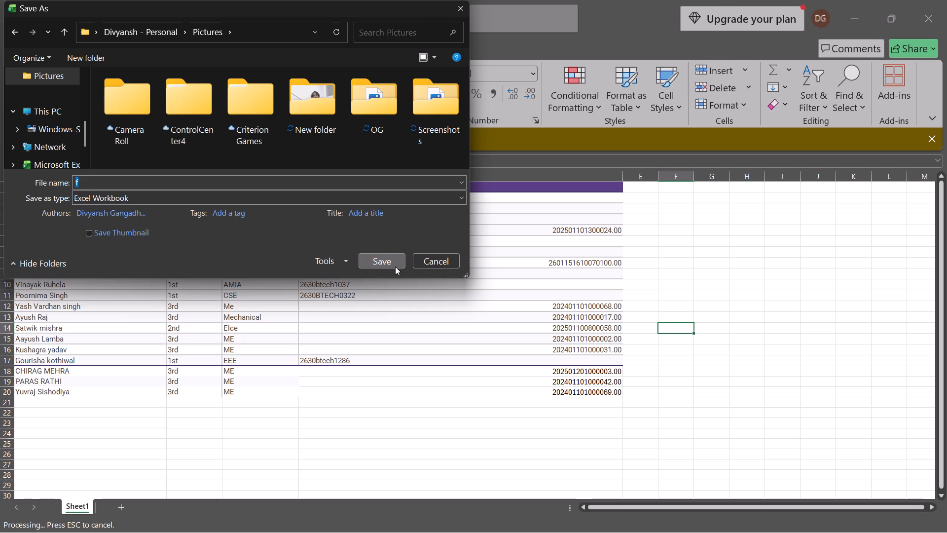
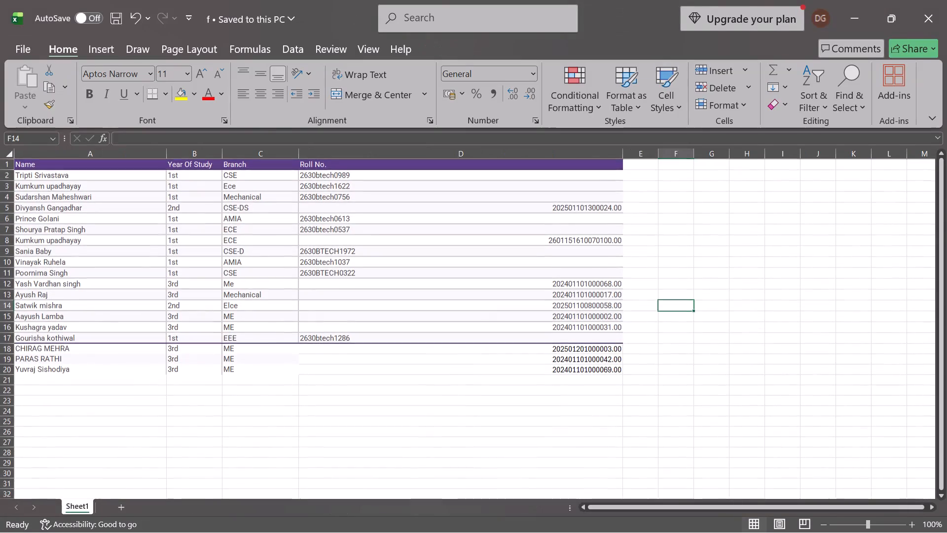
Widen the Roll No. column slightly.
{"action": "left_click", "coordinate": [483, 223]}
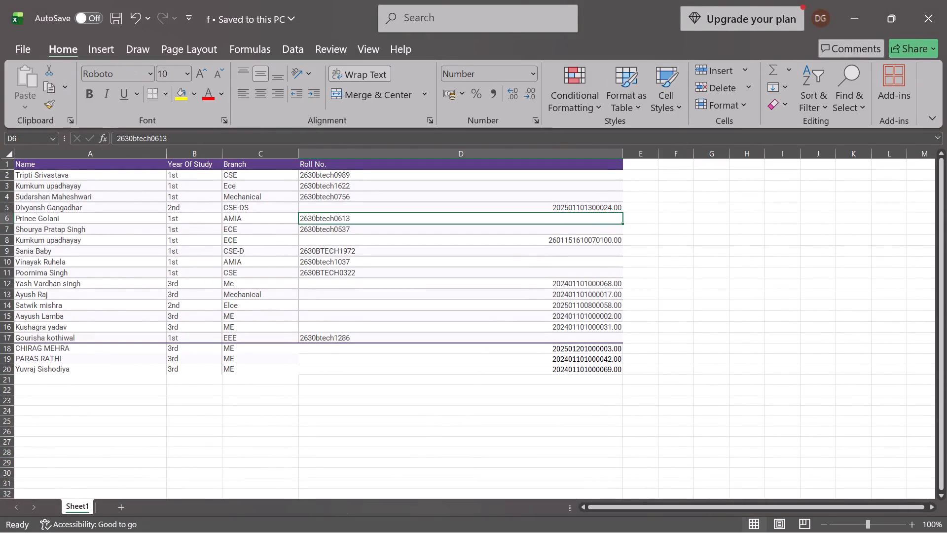
{"action": "left_click_drag", "start_coordinate": [624, 151], "coordinate": [645, 155]}
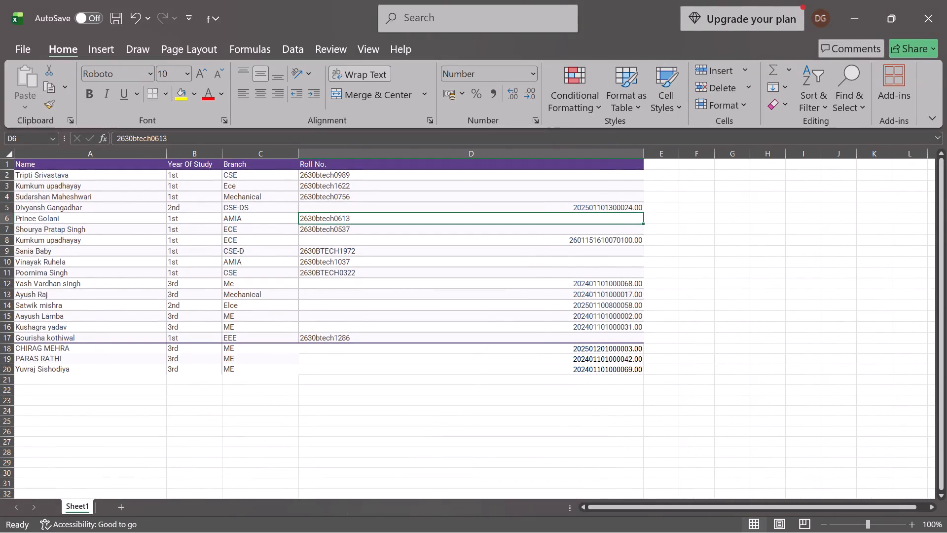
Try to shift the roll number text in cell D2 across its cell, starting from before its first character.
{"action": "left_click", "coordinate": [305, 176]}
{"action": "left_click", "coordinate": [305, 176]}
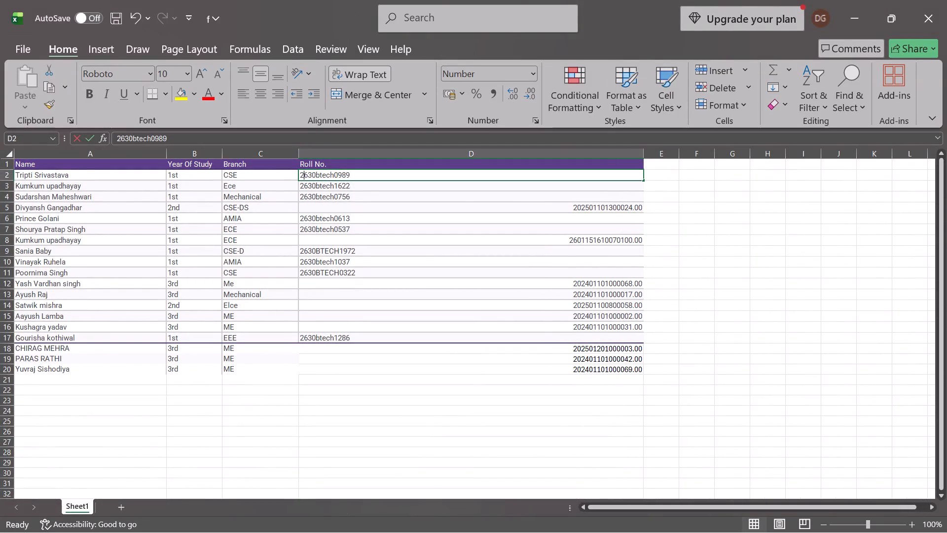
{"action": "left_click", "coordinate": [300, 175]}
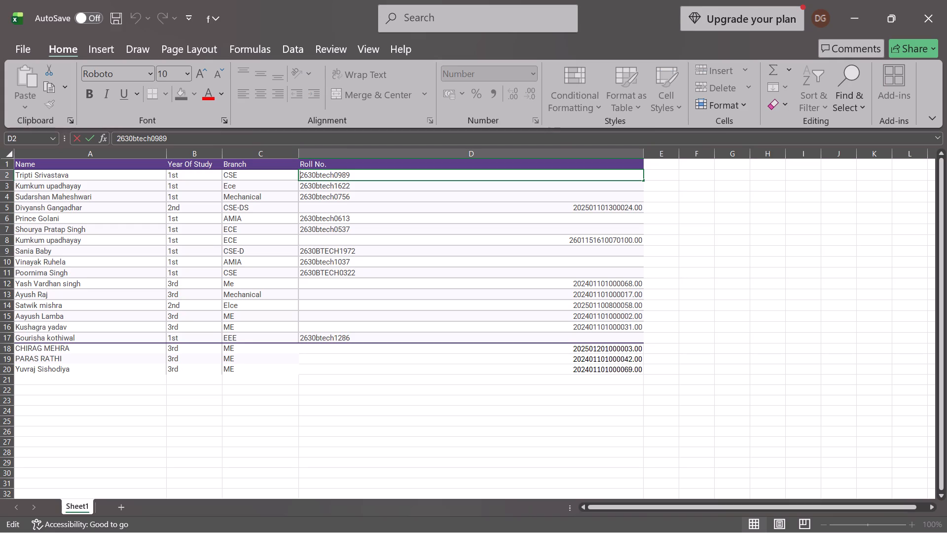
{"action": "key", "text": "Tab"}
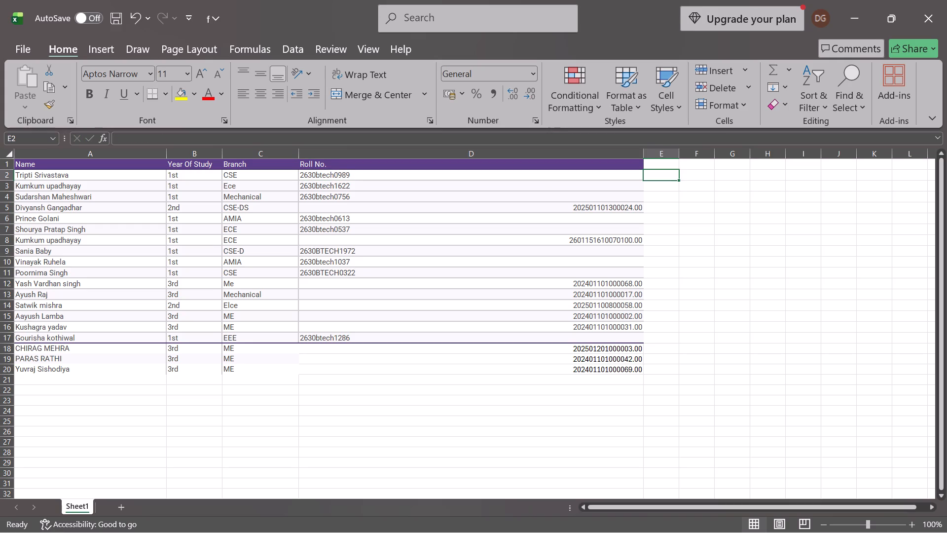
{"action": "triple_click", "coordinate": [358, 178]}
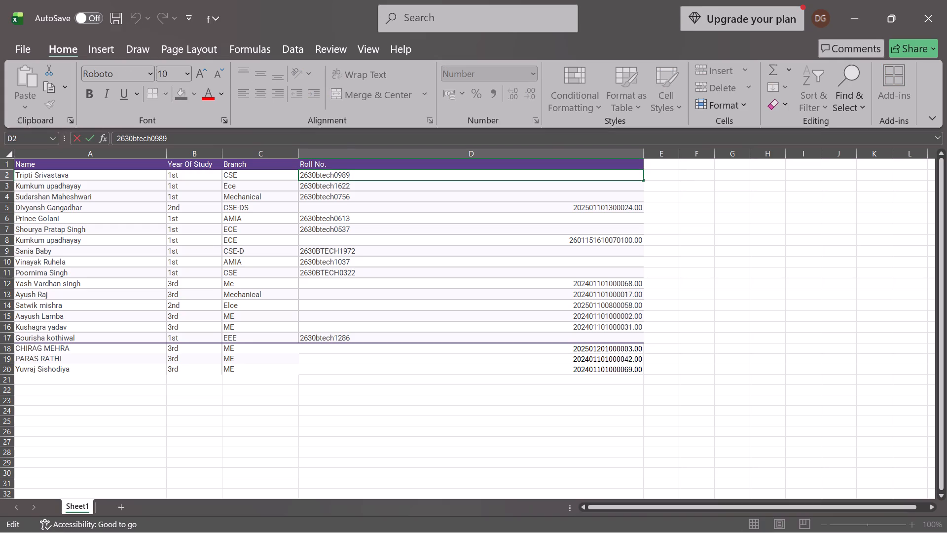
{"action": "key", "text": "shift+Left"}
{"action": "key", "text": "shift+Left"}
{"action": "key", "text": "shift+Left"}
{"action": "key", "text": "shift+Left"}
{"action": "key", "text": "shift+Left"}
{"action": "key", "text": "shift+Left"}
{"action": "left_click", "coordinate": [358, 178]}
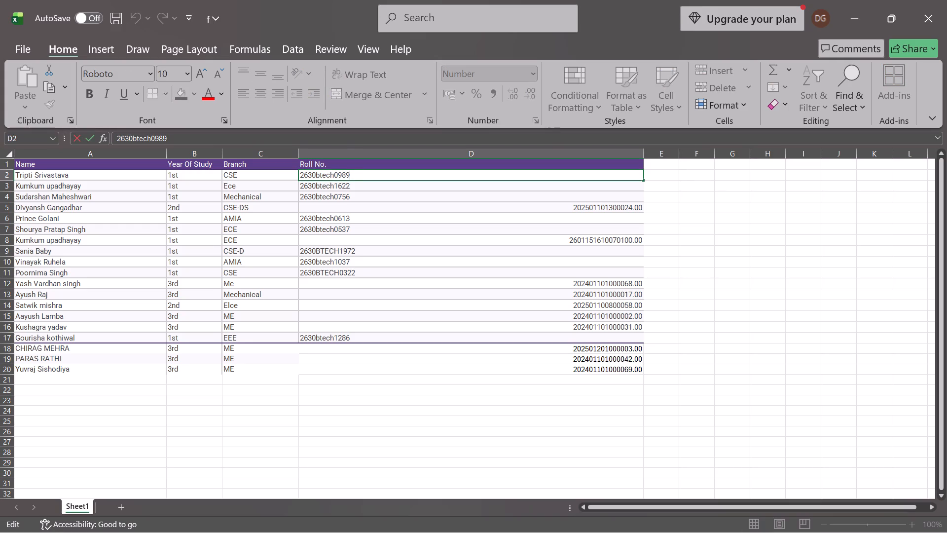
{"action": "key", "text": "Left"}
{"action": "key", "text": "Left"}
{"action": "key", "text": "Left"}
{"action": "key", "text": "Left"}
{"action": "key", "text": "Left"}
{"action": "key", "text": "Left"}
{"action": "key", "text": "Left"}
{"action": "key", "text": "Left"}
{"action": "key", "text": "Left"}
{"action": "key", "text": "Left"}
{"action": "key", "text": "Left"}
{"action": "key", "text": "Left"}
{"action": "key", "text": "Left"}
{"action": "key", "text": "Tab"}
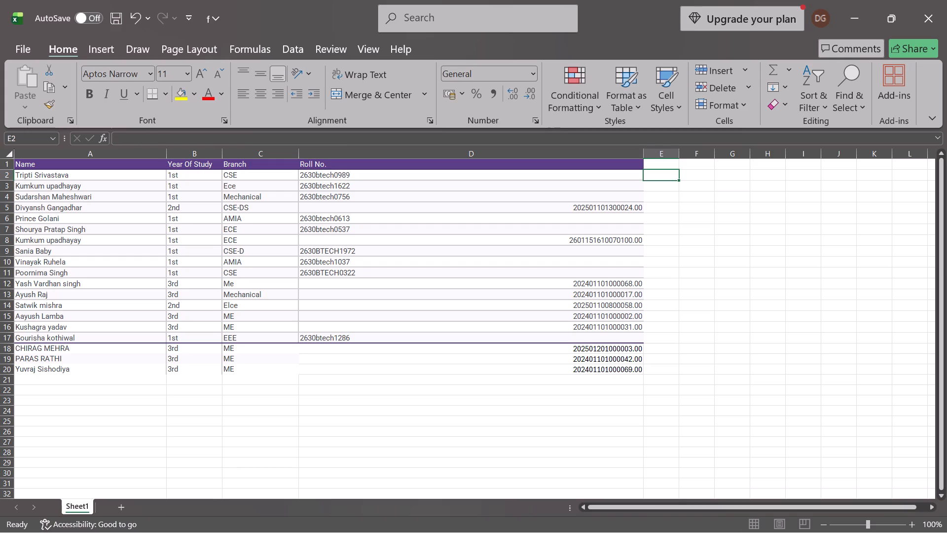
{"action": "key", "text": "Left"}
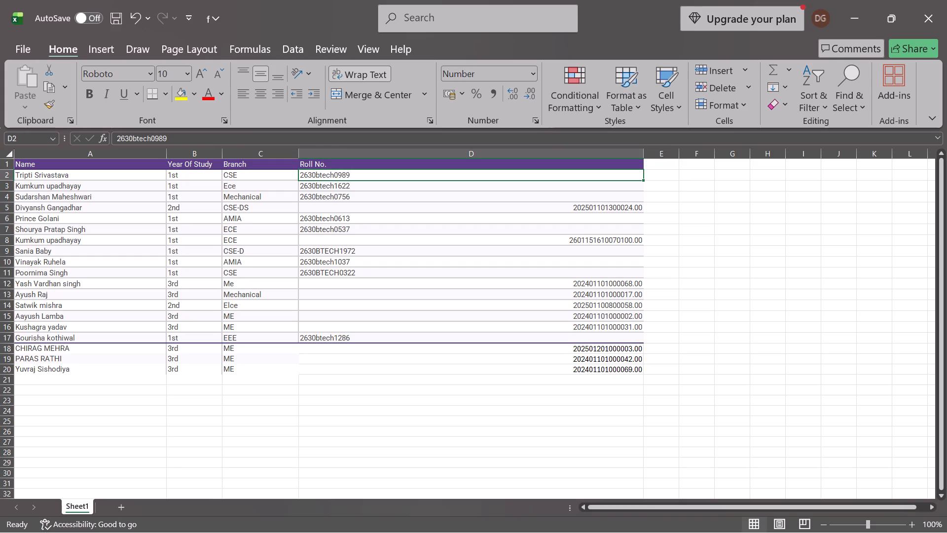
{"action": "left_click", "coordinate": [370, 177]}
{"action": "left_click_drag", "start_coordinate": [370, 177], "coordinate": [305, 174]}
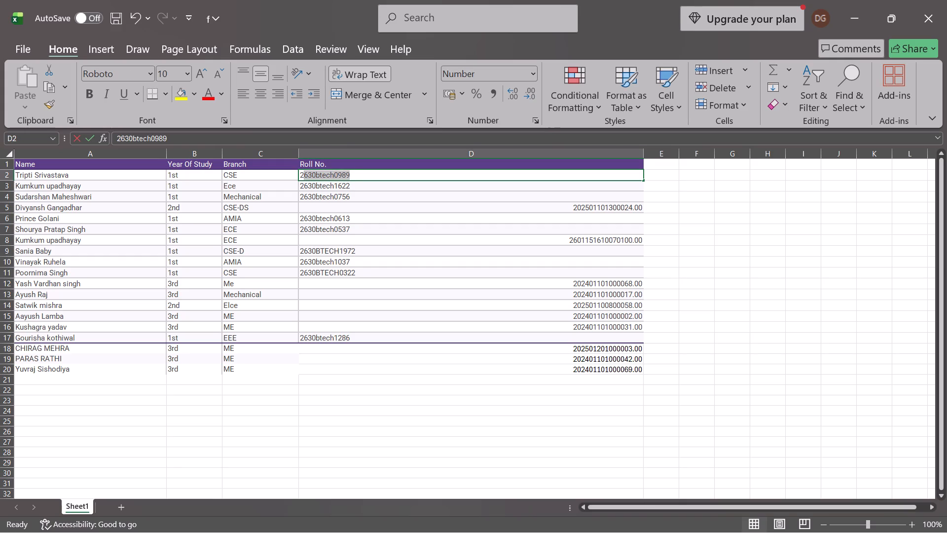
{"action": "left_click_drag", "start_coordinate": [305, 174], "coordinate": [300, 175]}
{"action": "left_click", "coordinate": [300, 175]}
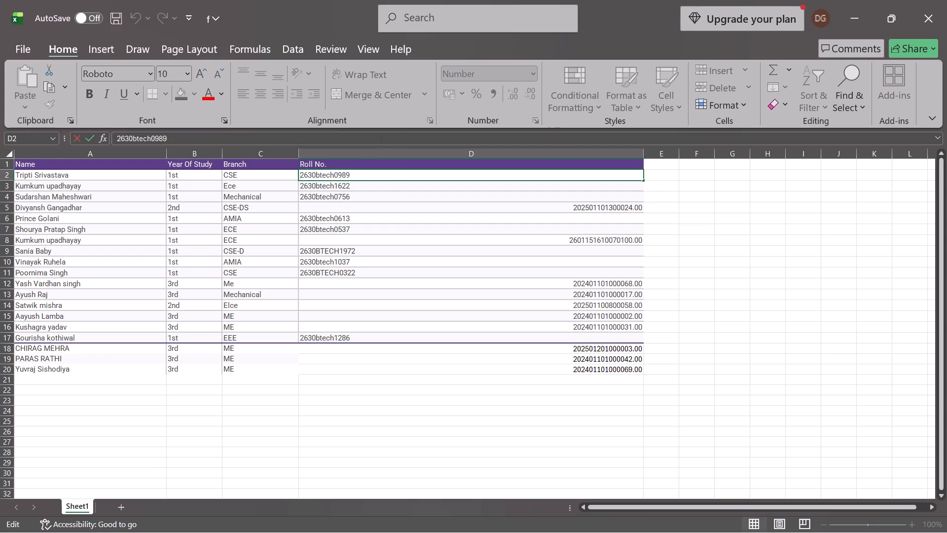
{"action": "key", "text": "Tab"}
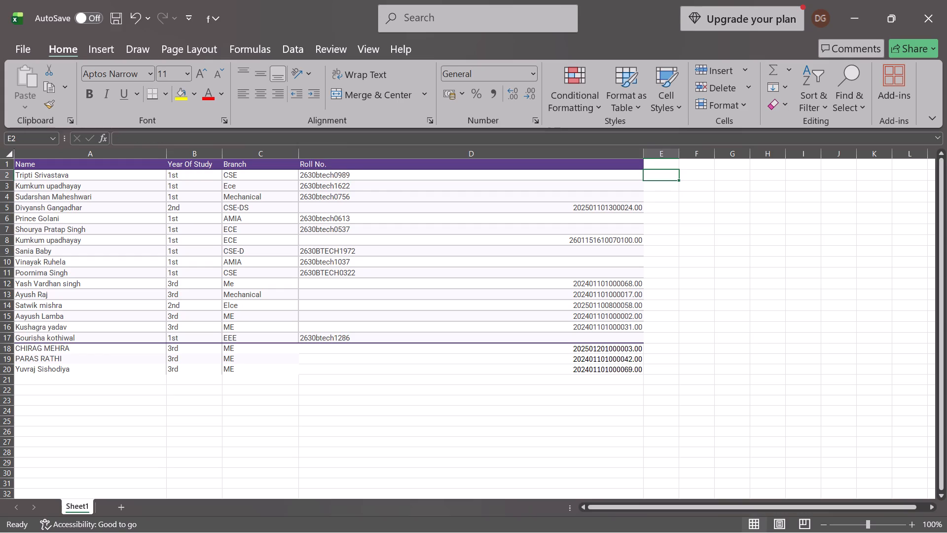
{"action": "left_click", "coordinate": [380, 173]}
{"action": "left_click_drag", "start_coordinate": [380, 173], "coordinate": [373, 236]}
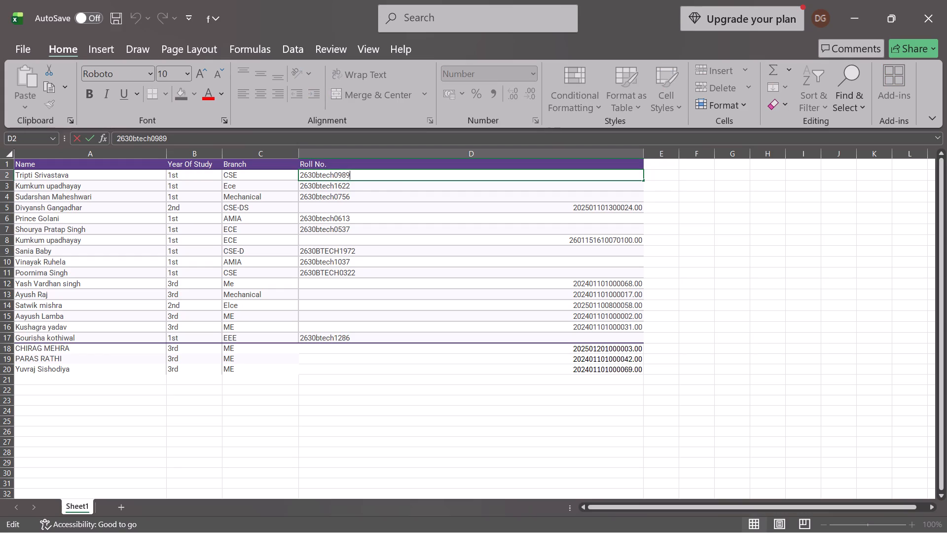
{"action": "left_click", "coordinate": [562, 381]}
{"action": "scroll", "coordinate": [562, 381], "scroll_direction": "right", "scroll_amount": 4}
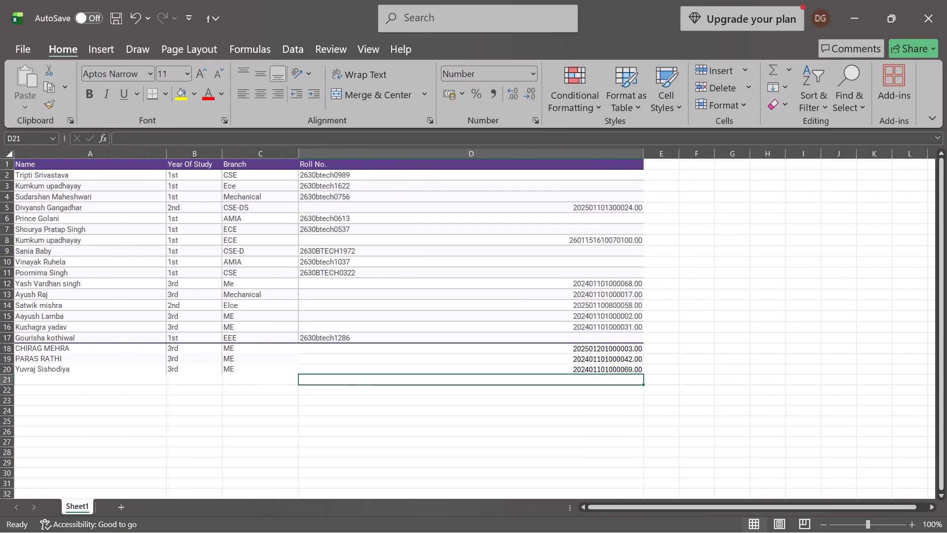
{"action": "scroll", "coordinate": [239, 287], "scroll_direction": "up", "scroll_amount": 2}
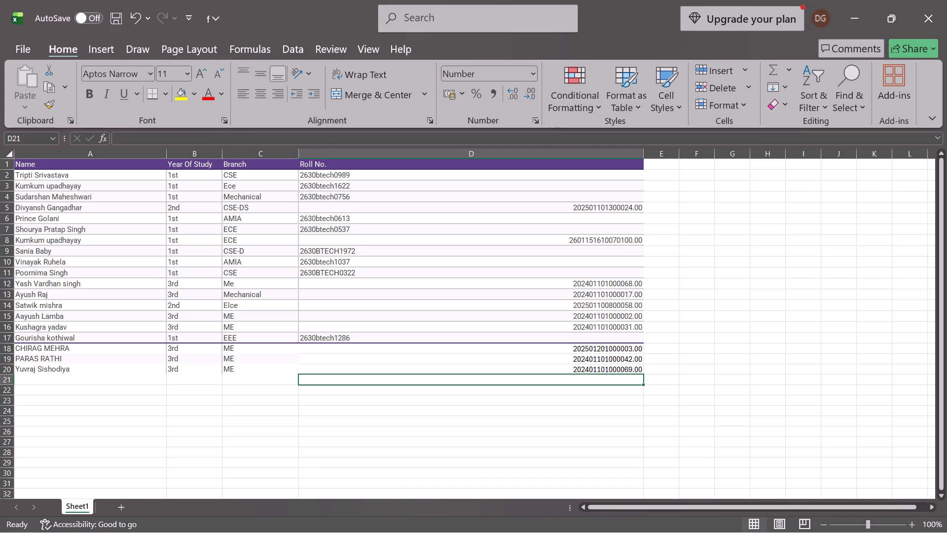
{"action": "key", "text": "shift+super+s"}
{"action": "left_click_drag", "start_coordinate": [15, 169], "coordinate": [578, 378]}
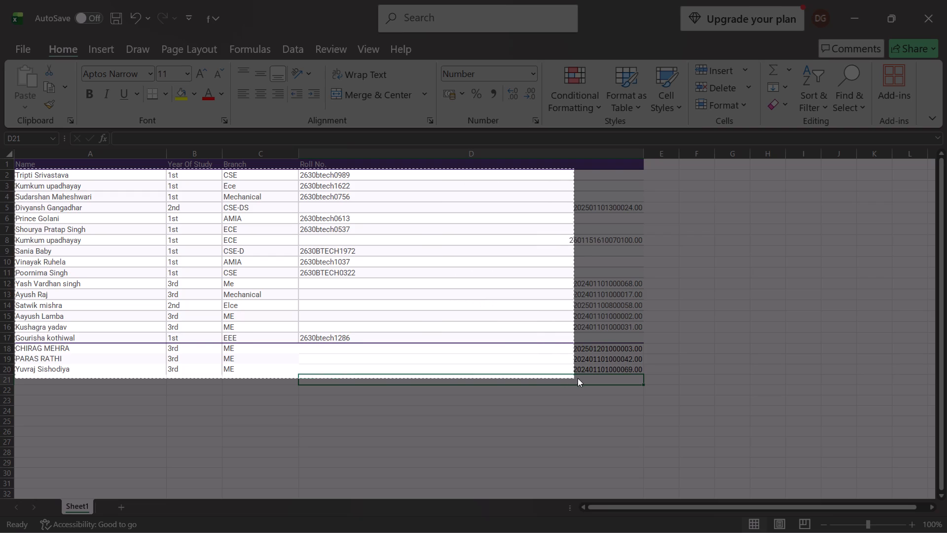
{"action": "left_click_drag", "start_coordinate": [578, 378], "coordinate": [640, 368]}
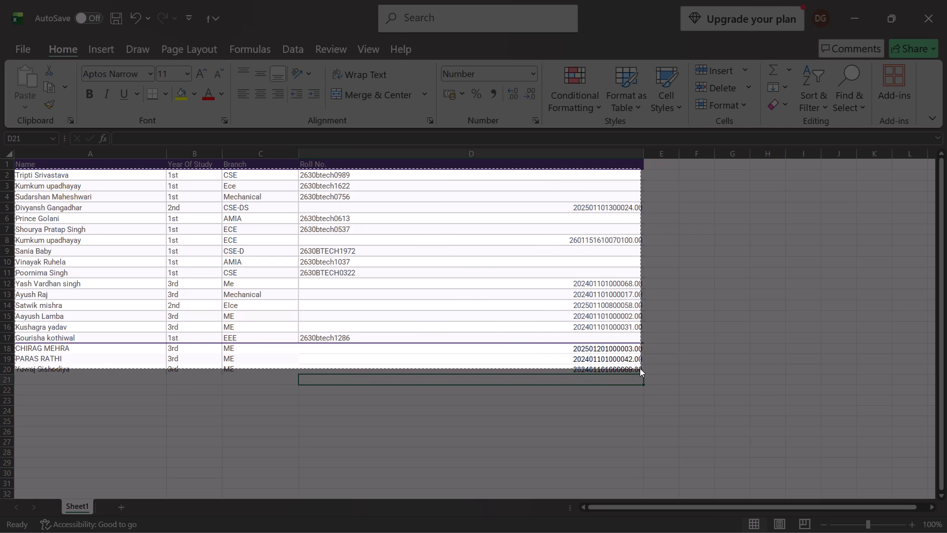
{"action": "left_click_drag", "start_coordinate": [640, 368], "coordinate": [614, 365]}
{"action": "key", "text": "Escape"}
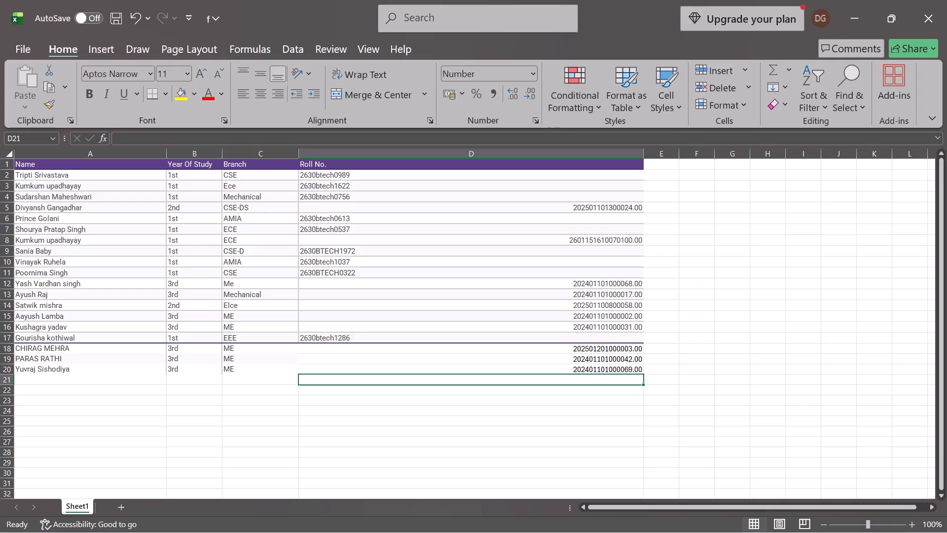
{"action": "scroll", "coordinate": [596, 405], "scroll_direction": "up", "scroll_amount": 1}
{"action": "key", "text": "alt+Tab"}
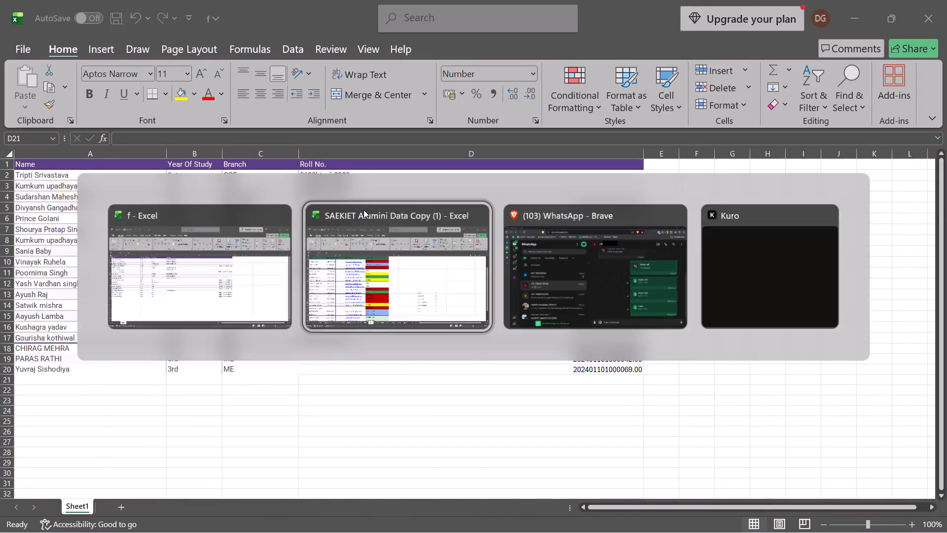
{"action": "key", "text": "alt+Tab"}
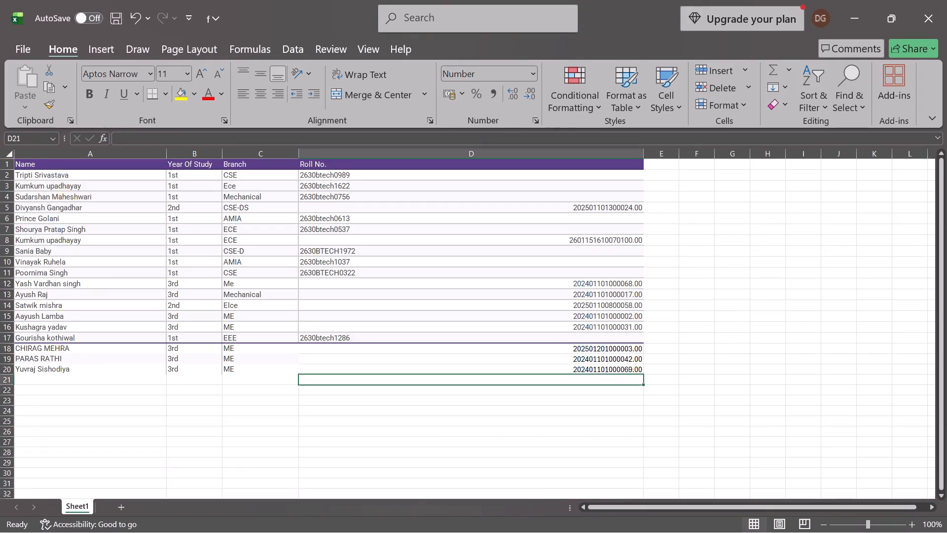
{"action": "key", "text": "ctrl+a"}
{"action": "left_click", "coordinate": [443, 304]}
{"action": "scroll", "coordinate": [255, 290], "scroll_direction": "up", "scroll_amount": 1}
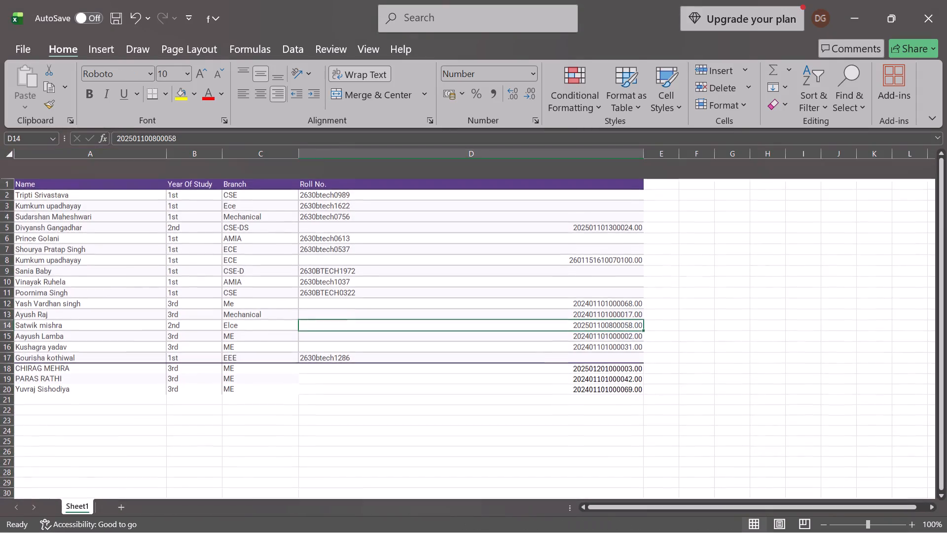
Capture a rectangular screen snip of the whole student table, from the header row to just below the last student.
{"action": "key", "text": "shift+super+s"}
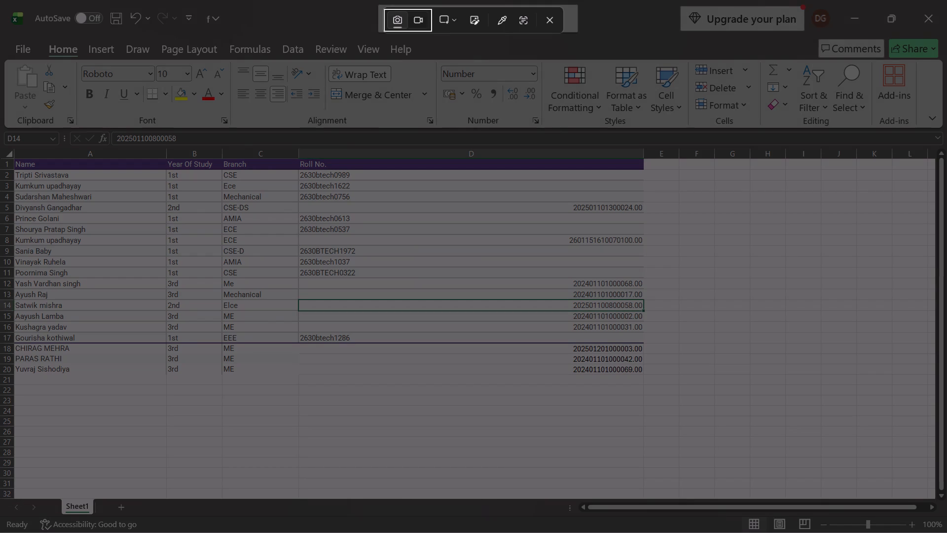
{"action": "left_click_drag", "start_coordinate": [12, 158], "coordinate": [419, 409]}
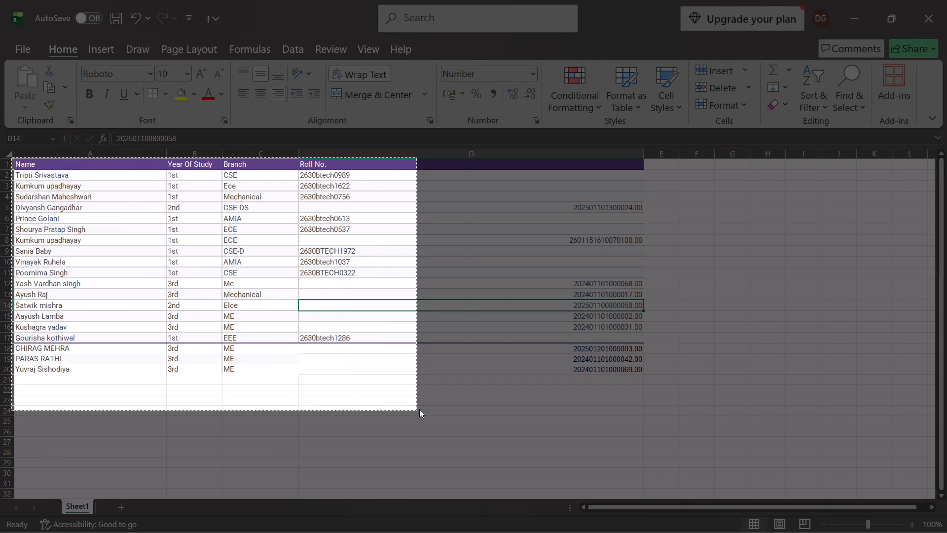
{"action": "left_click_drag", "start_coordinate": [419, 409], "coordinate": [637, 394]}
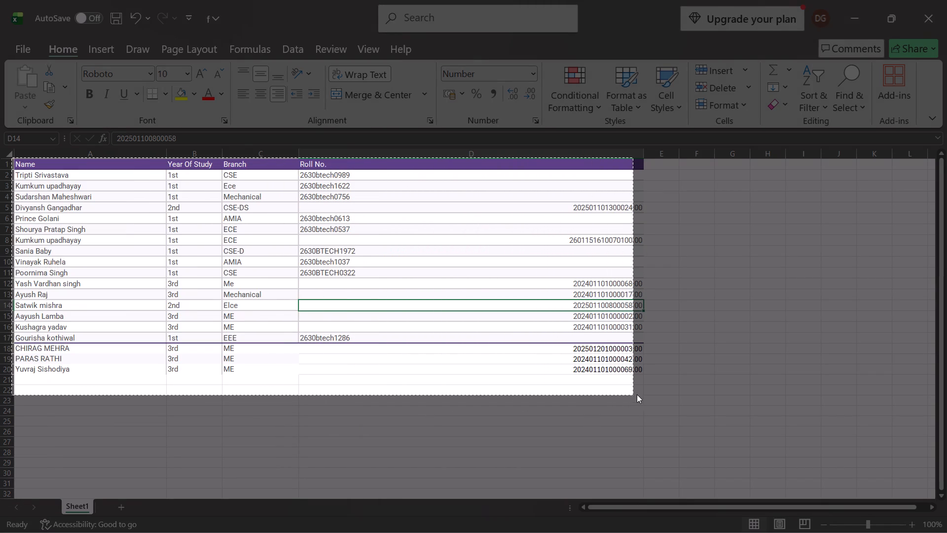
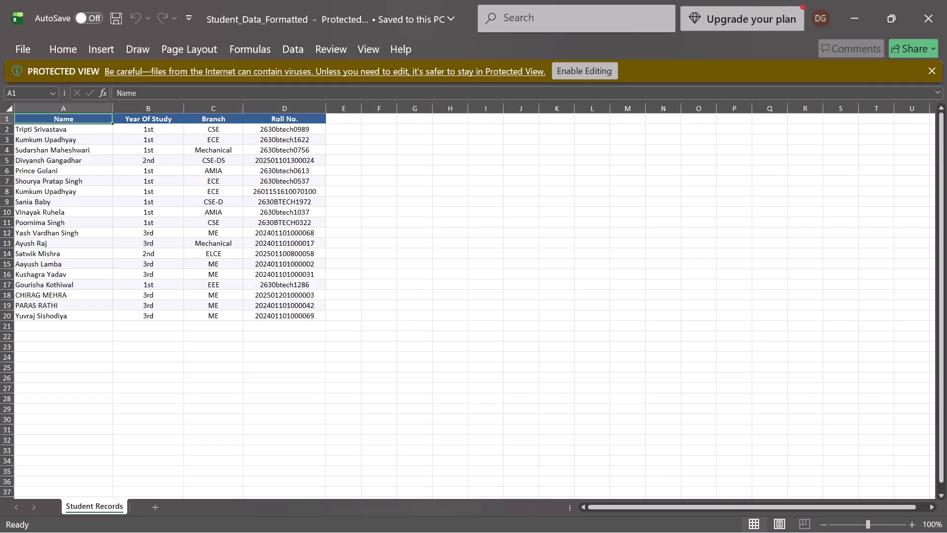
Examine the layout of the Student Records sheet and compare it with the 2017 sheet of the alumni workbook.
{"action": "scroll", "coordinate": [630, 316], "scroll_direction": "up", "scroll_amount": 1}
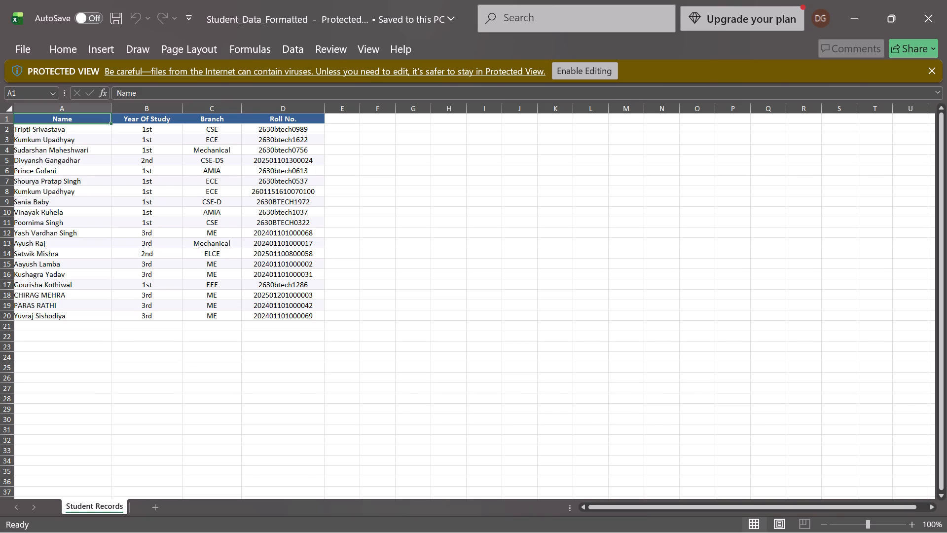
{"action": "scroll", "coordinate": [270, 262], "scroll_direction": "up", "scroll_amount": 1}
{"action": "scroll", "coordinate": [270, 262], "scroll_direction": "right", "scroll_amount": 1}
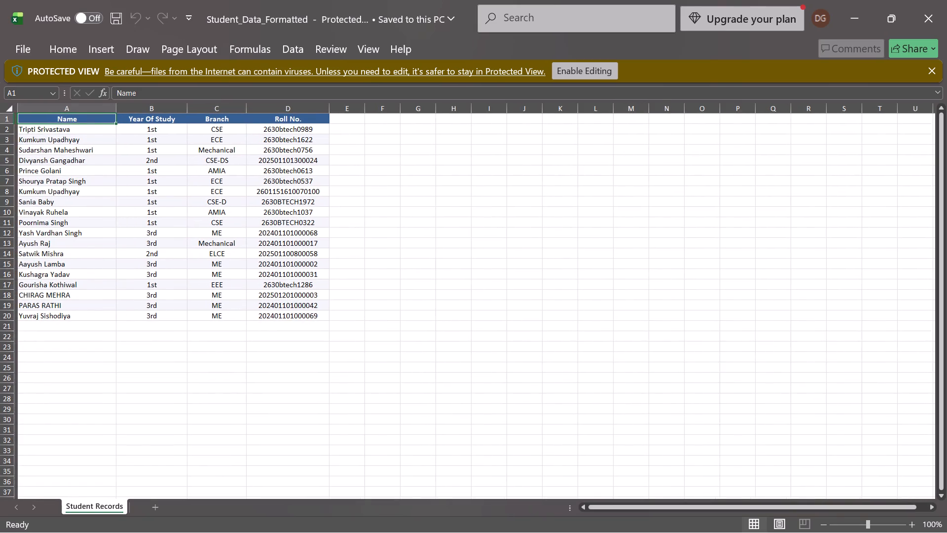
{"action": "scroll", "coordinate": [270, 262], "scroll_direction": "right", "scroll_amount": 1}
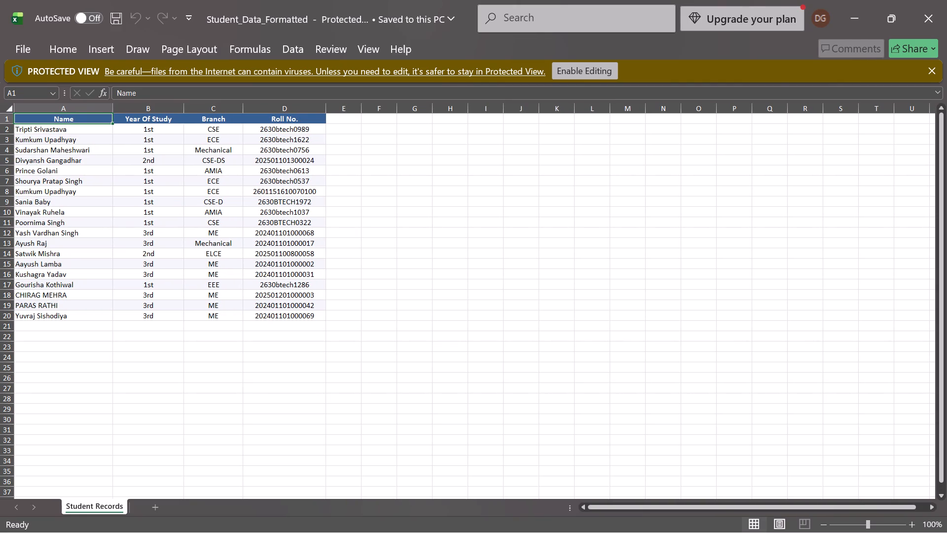
{"action": "key", "text": "alt+Tab"}
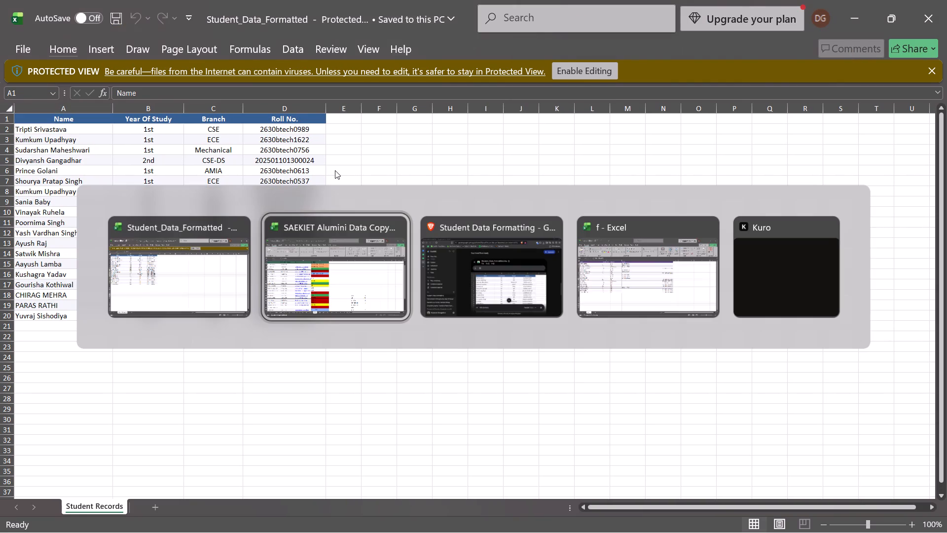
{"action": "scroll", "coordinate": [458, 324], "scroll_direction": "down", "scroll_amount": 1}
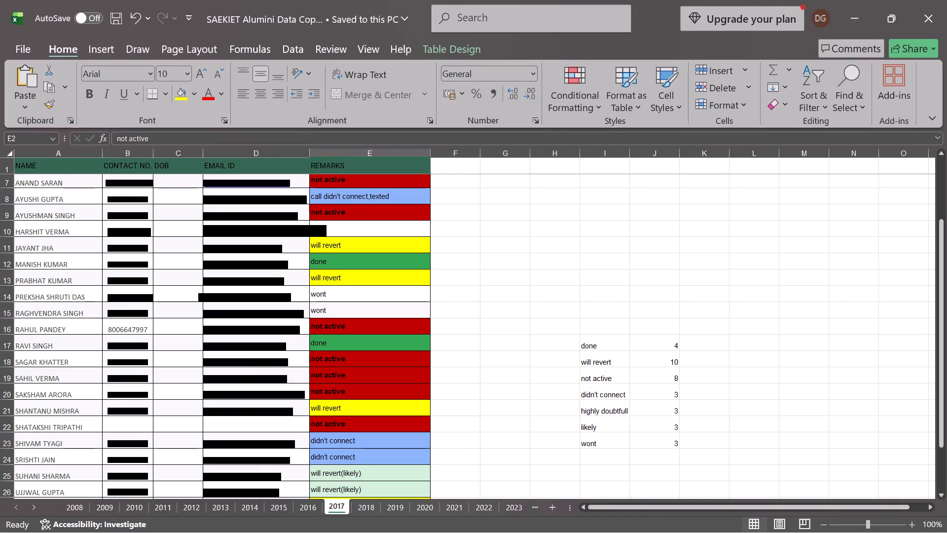
{"action": "key", "text": "alt+Tab"}
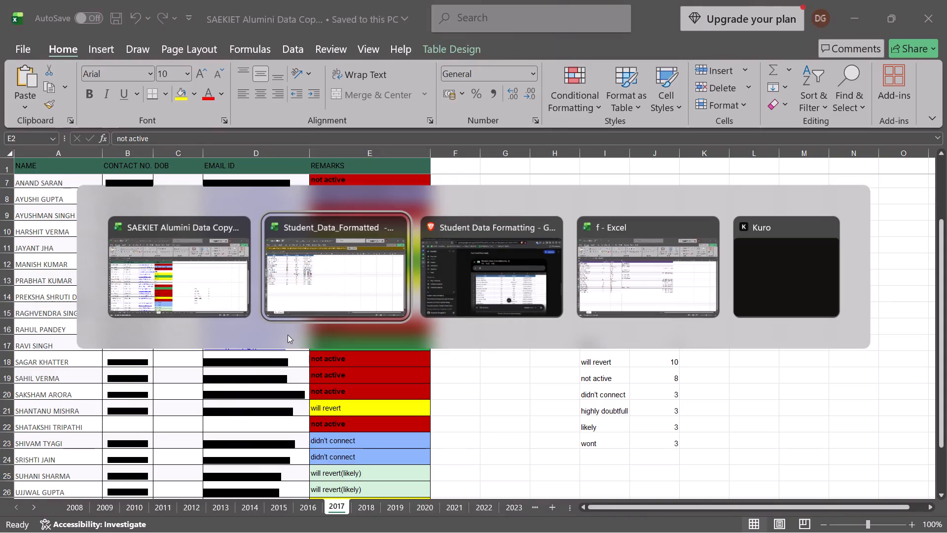
{"action": "key", "text": "alt+Tab"}
{"action": "key", "text": "alt+Tab"}
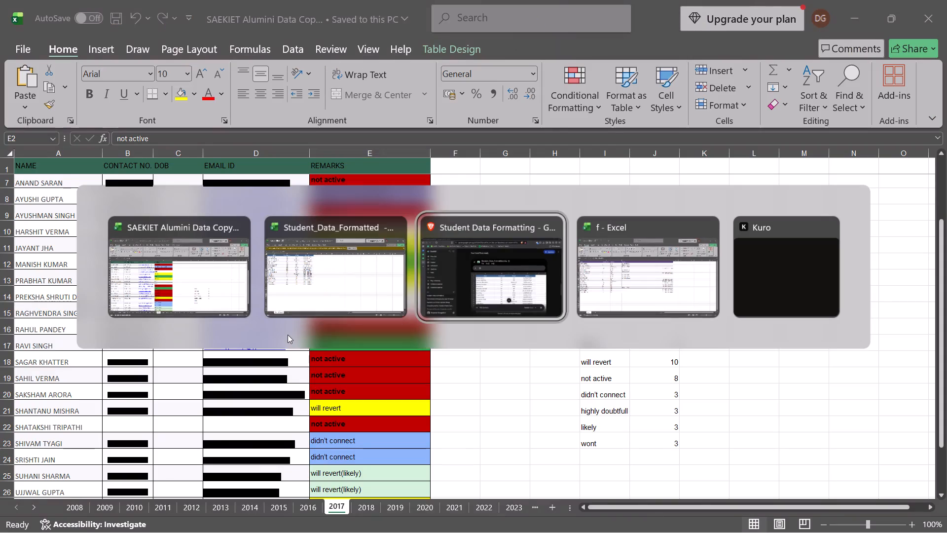
{"action": "key", "text": "alt+Tab"}
{"action": "key", "text": "alt+Tab"}
{"action": "scroll", "coordinate": [288, 335], "scroll_direction": "up", "scroll_amount": 2}
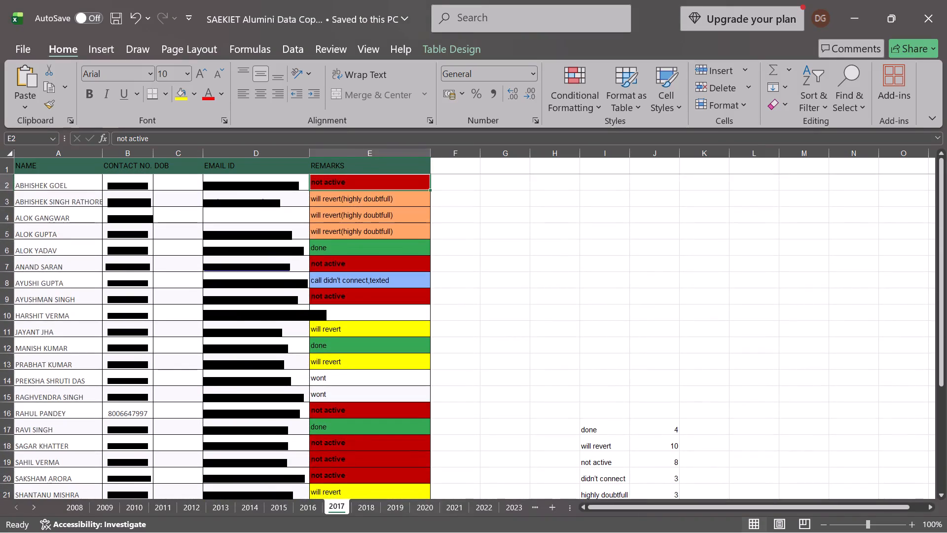
{"action": "scroll", "coordinate": [243, 213], "scroll_direction": "up", "scroll_amount": 1}
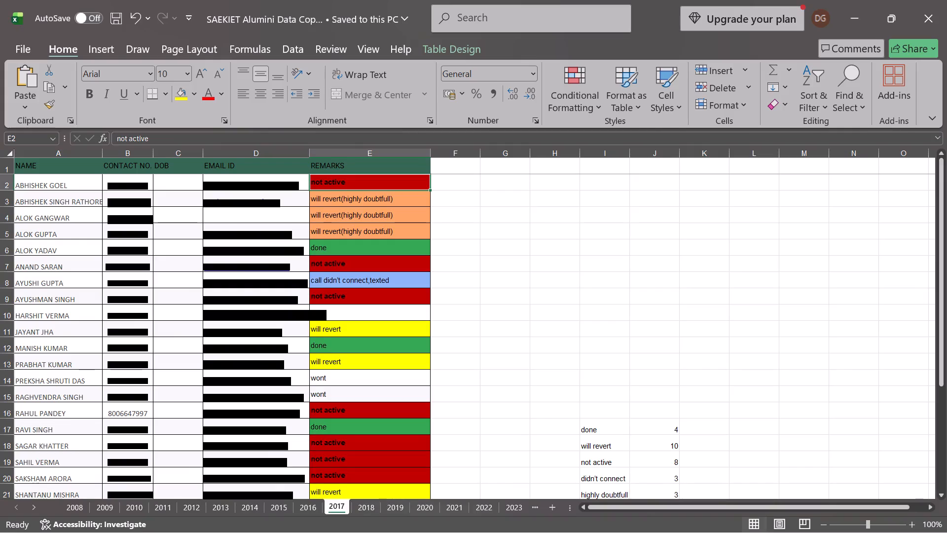
Switch back to the Student_Data_Formatted workbook and save it, enabling saving to take it out of Protected View.
{"action": "key", "text": "alt+Tab"}
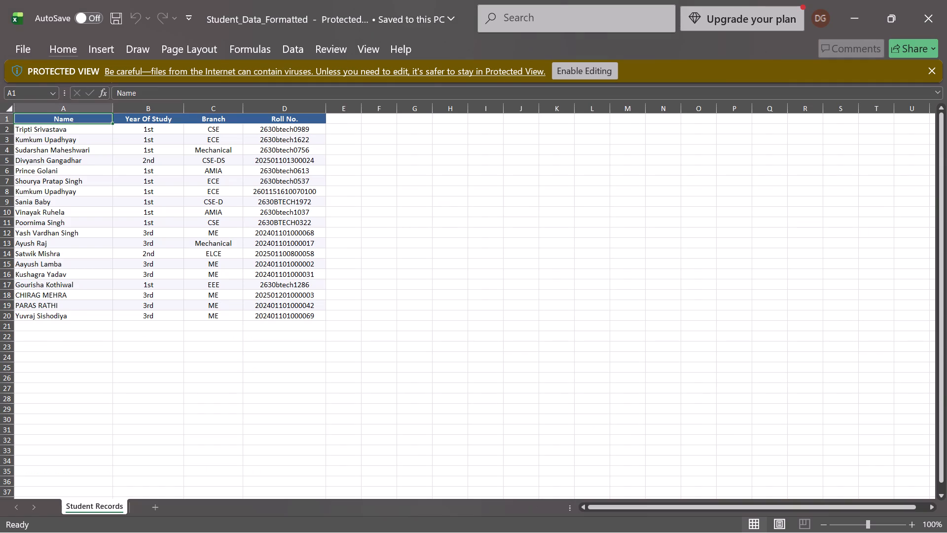
{"action": "left_click", "coordinate": [469, 234]}
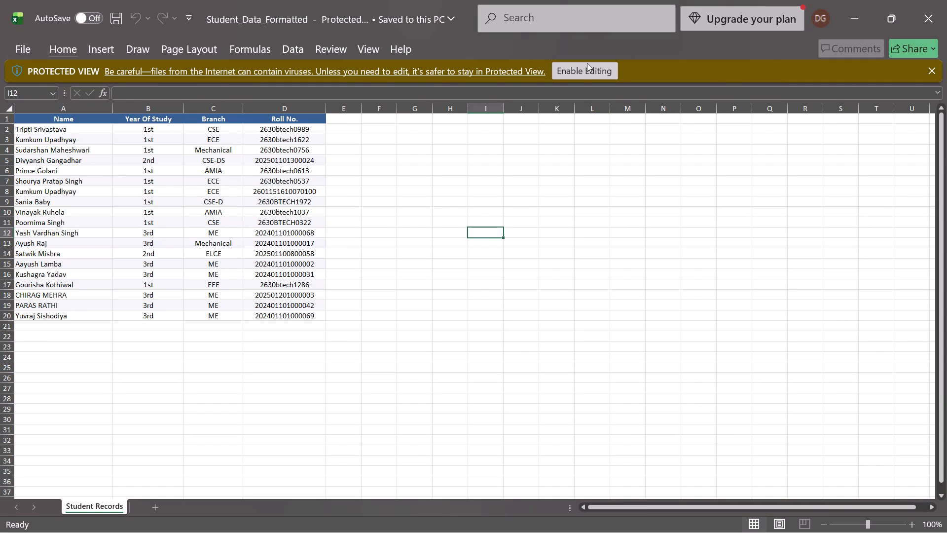
{"action": "left_click", "coordinate": [911, 50]}
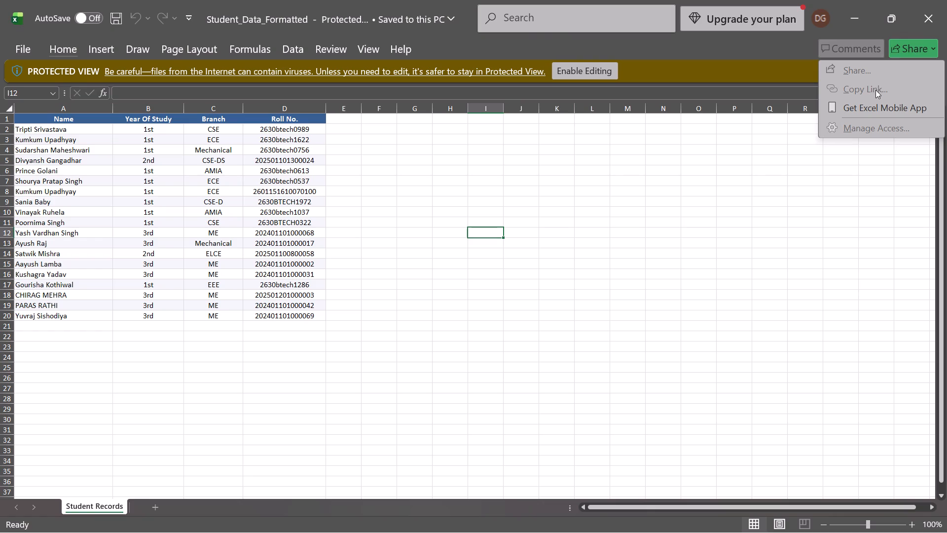
{"action": "left_click", "coordinate": [797, 148]}
{"action": "key", "text": "ctrl+a"}
{"action": "key", "text": "ctrl+s"}
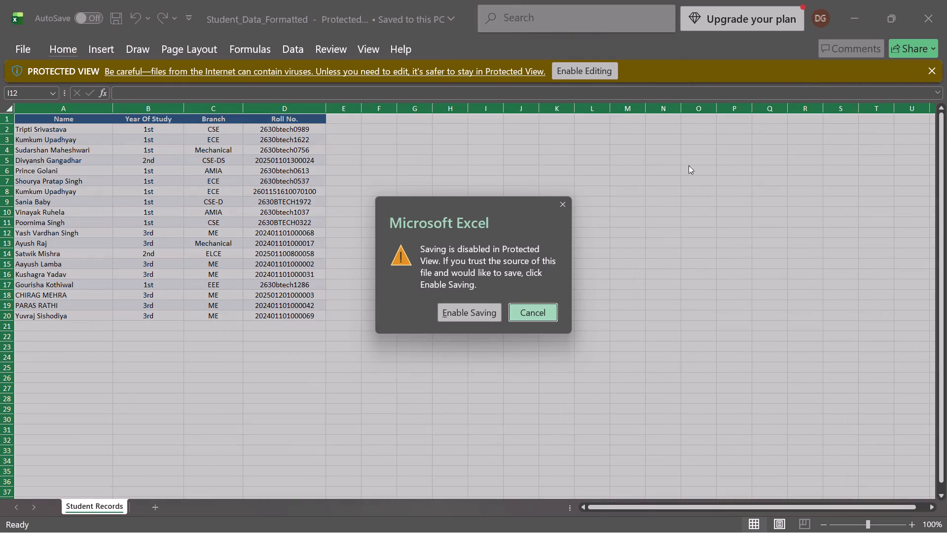
{"action": "left_click", "coordinate": [473, 316]}
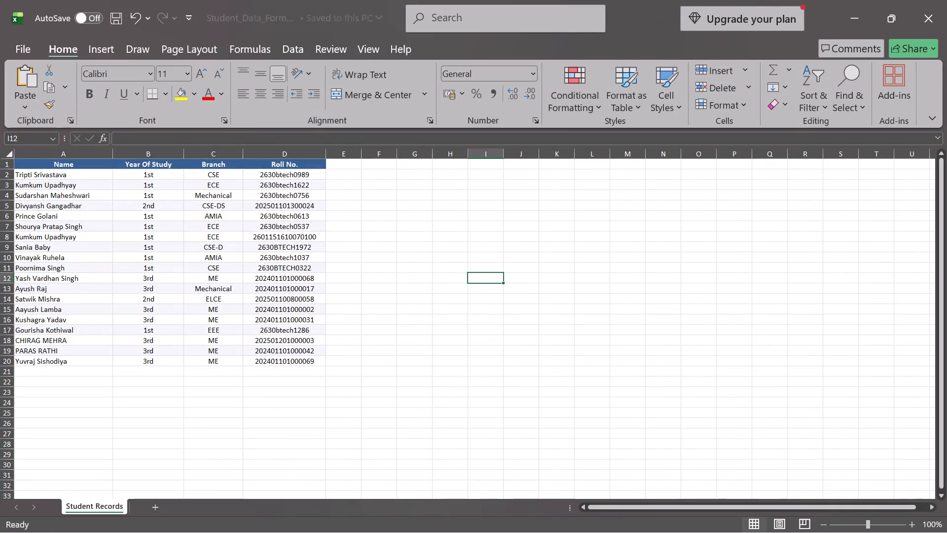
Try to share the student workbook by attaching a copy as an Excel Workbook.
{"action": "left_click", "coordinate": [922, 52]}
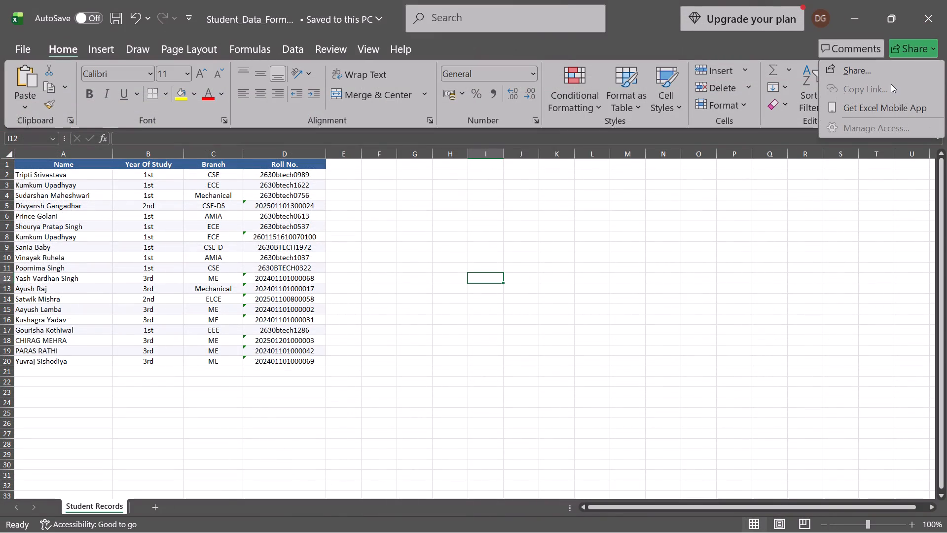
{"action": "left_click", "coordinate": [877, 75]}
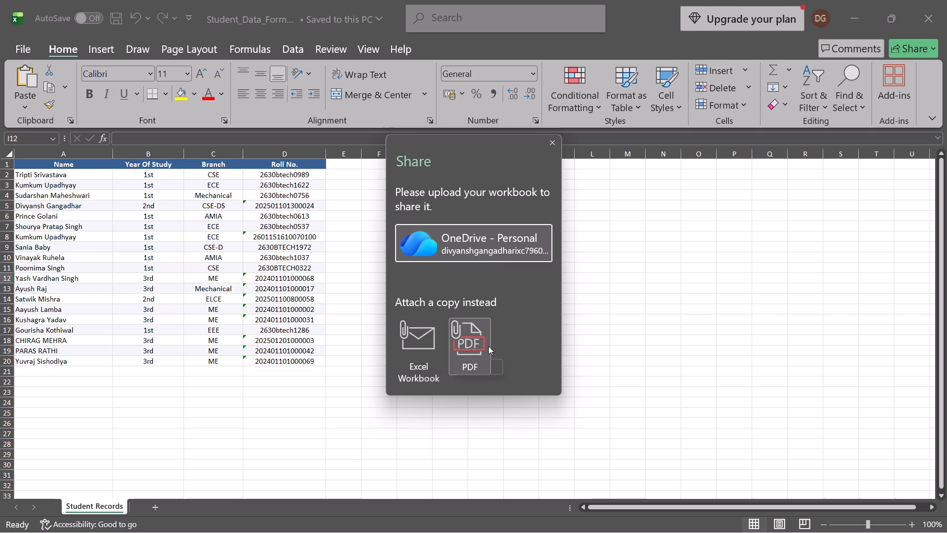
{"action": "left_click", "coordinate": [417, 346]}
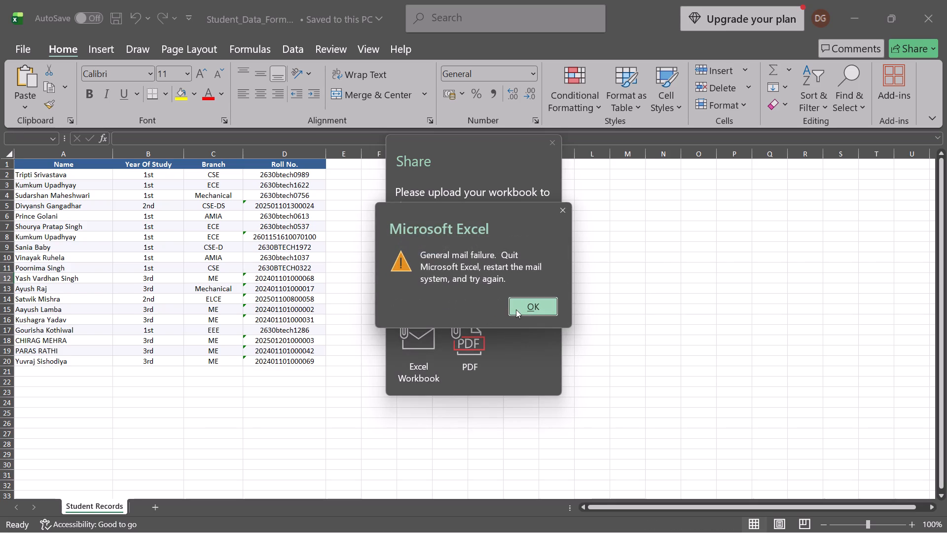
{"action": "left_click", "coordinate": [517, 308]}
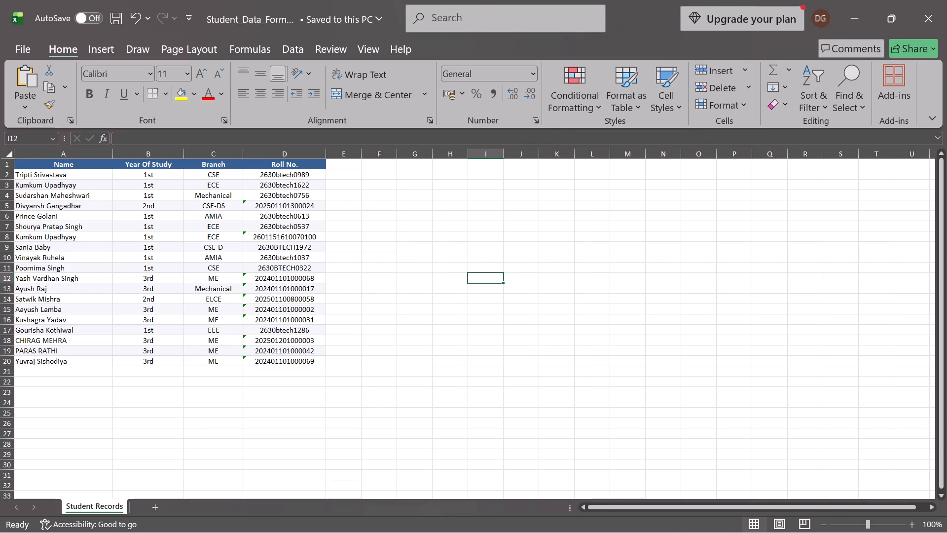
Check the student workbook's file name and storage location details.
{"action": "scroll", "coordinate": [680, 227], "scroll_direction": "up", "scroll_amount": 1}
{"action": "scroll", "coordinate": [680, 227], "scroll_direction": "right", "scroll_amount": 2}
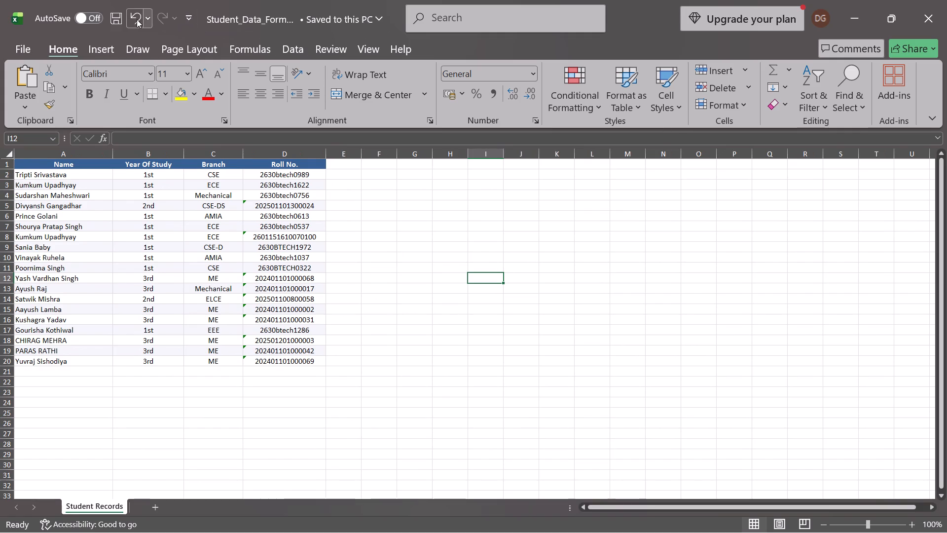
{"action": "left_click", "coordinate": [259, 21]}
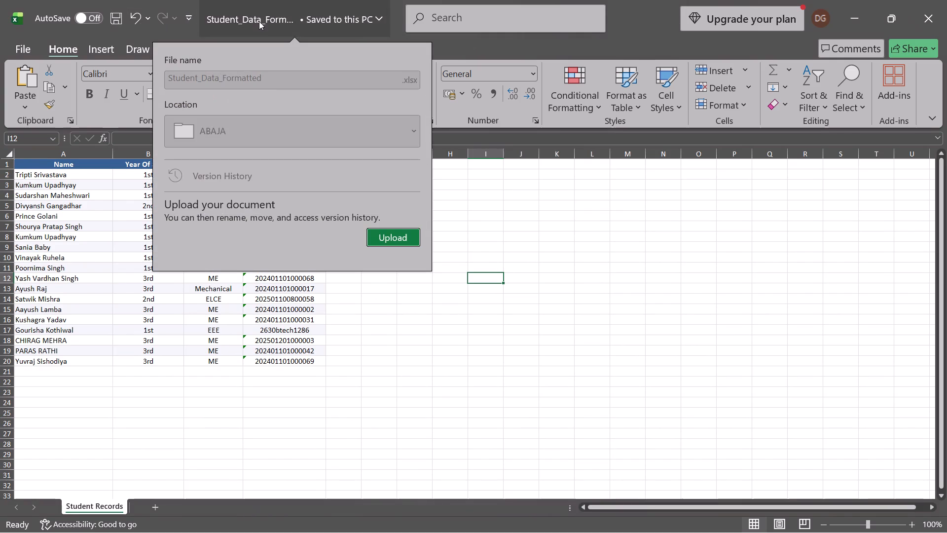
{"action": "left_click", "coordinate": [541, 38]}
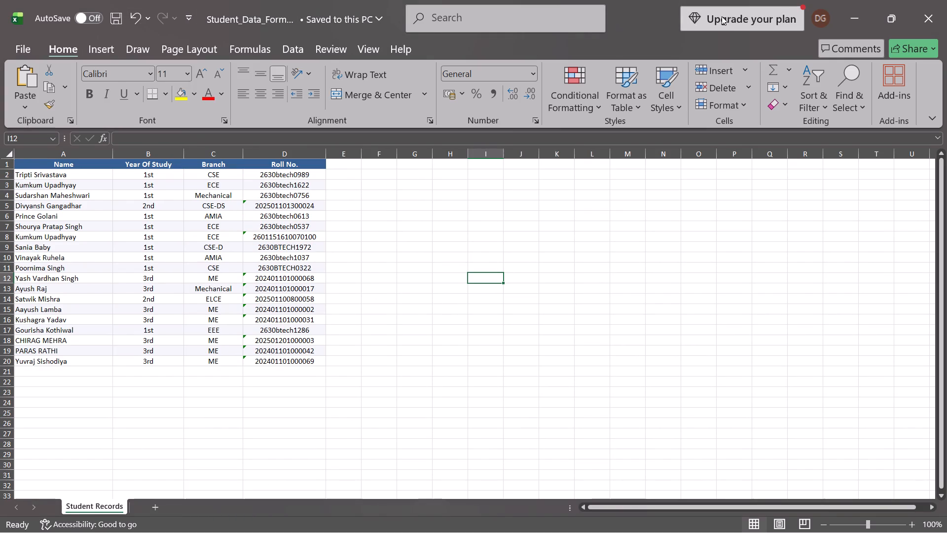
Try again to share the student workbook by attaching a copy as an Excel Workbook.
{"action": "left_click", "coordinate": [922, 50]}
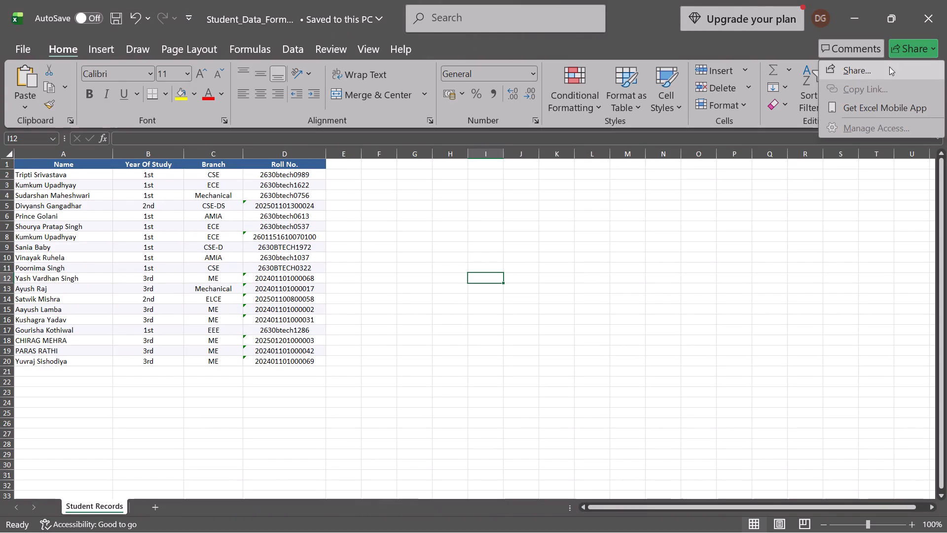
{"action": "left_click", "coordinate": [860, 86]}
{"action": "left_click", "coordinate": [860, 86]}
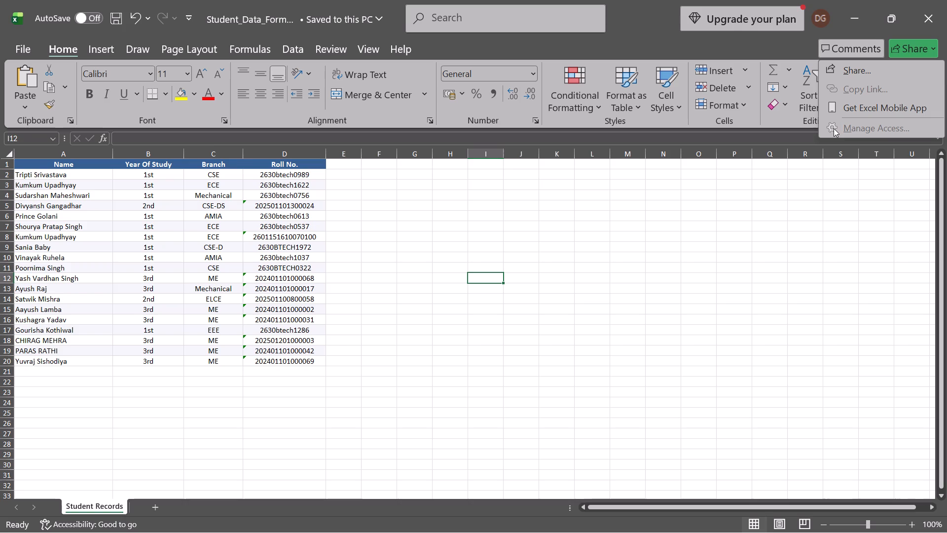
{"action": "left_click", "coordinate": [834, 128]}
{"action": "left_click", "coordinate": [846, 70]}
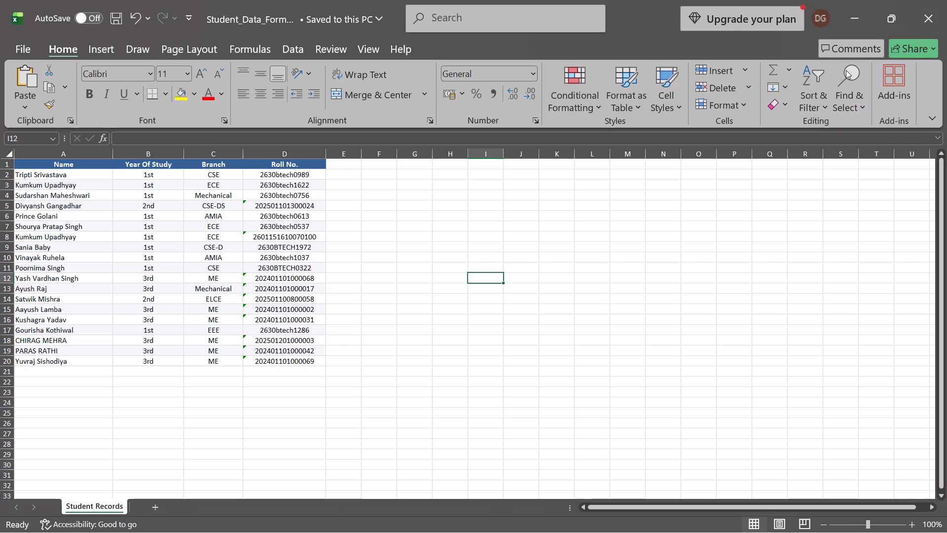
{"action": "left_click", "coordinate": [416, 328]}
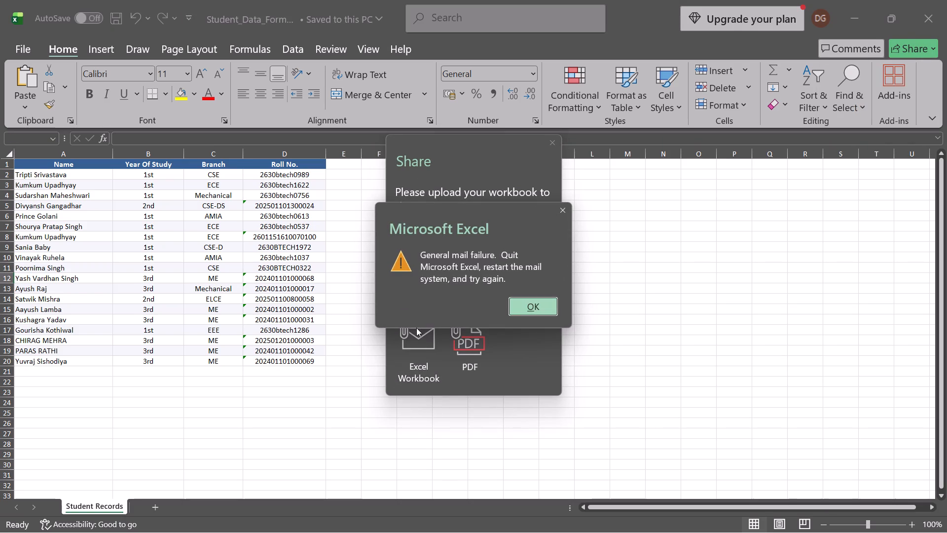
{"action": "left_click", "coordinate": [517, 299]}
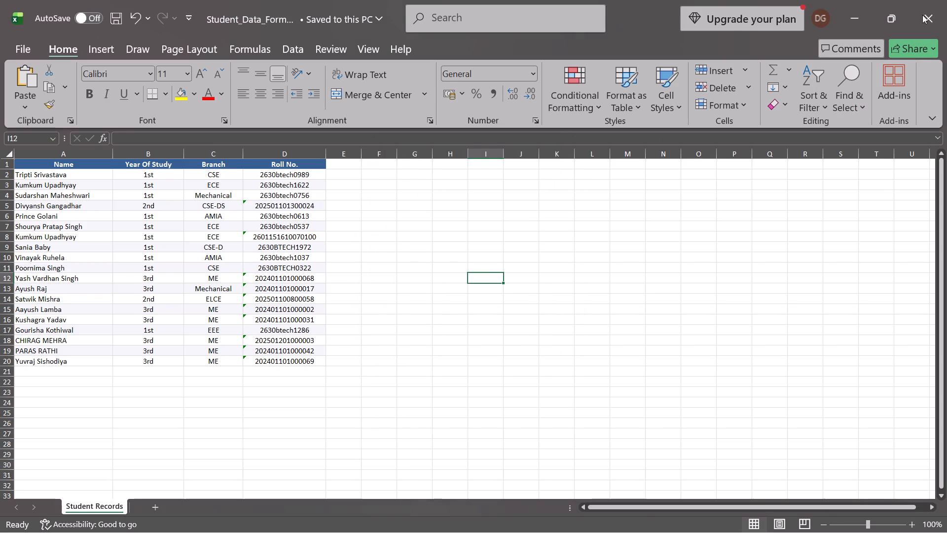
{"action": "left_click", "coordinate": [946, 0]}
{"action": "left_click", "coordinate": [946, 0]}
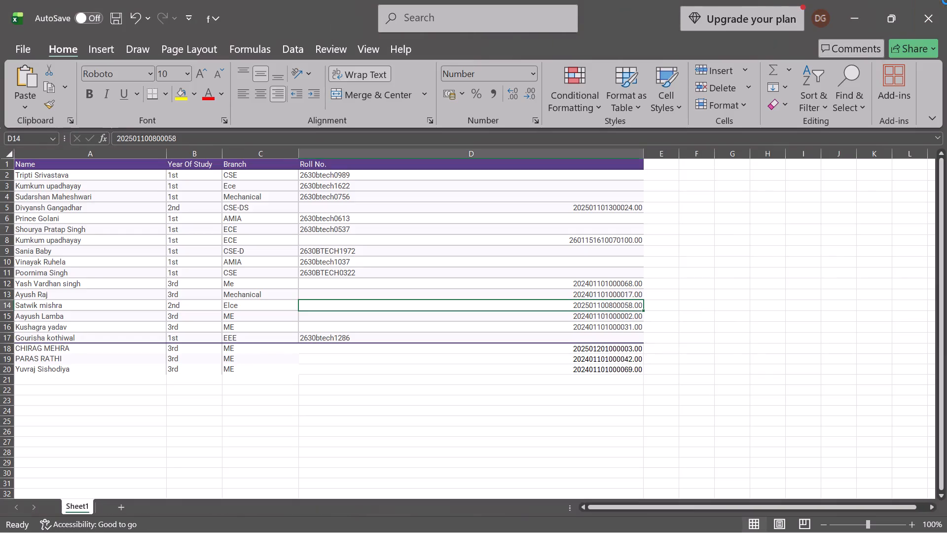
{"action": "left_click", "coordinate": [946, 0]}
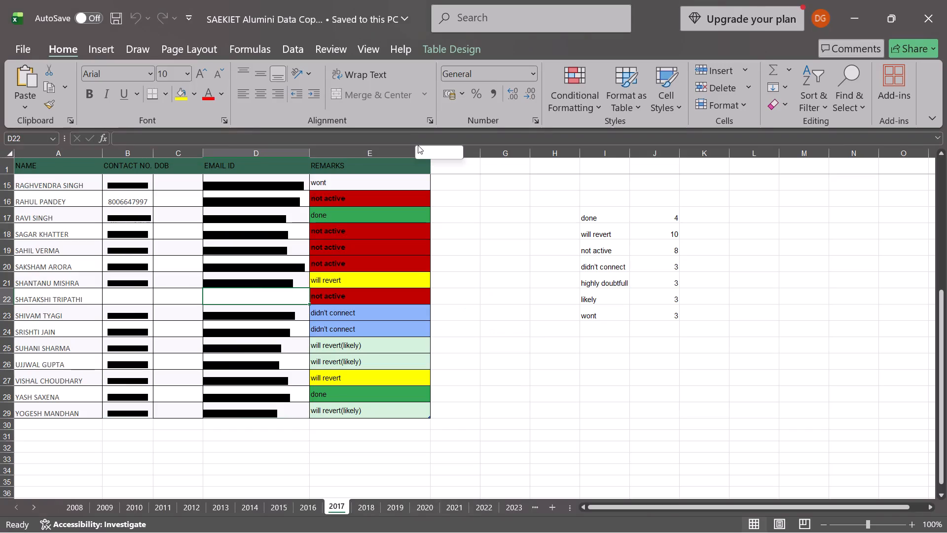
{"action": "scroll", "coordinate": [418, 145], "scroll_direction": "up", "scroll_amount": 2}
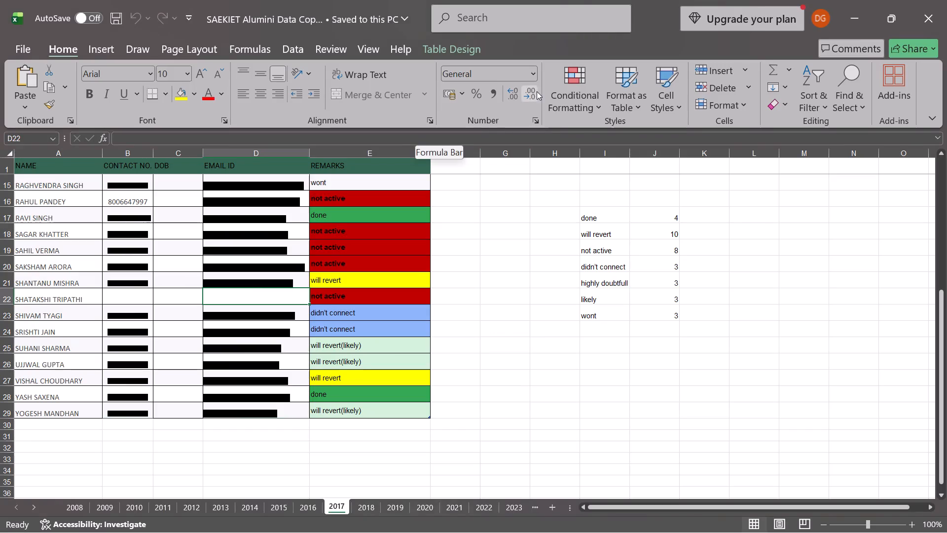
{"action": "left_click", "coordinate": [506, 207]}
{"action": "scroll", "coordinate": [506, 207], "scroll_direction": "up", "scroll_amount": 4}
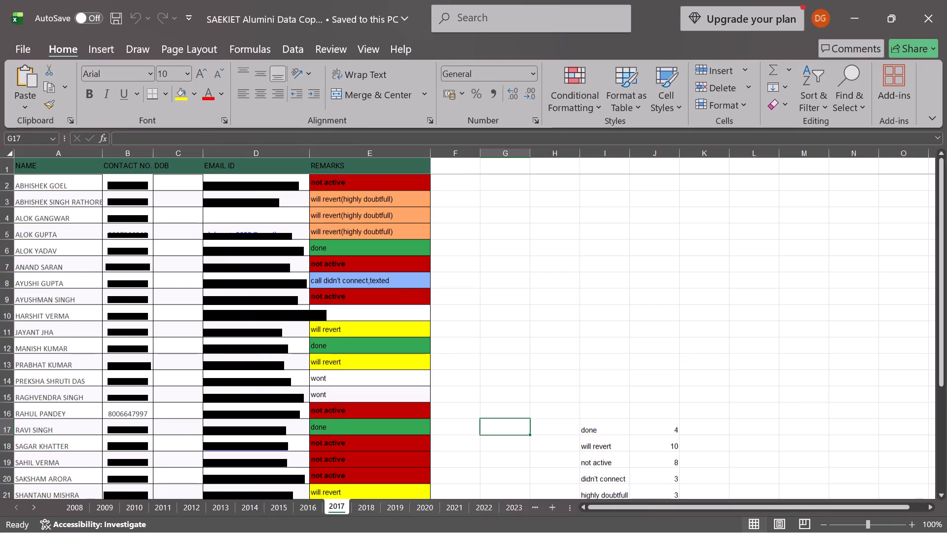
{"action": "scroll", "coordinate": [503, 261], "scroll_direction": "down", "scroll_amount": 1}
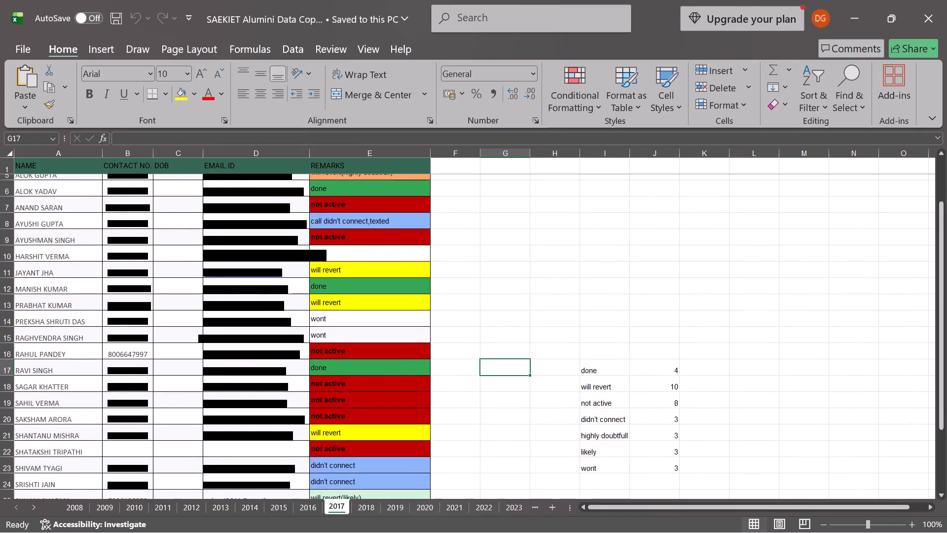
{"action": "scroll", "coordinate": [503, 261], "scroll_direction": "down", "scroll_amount": 1}
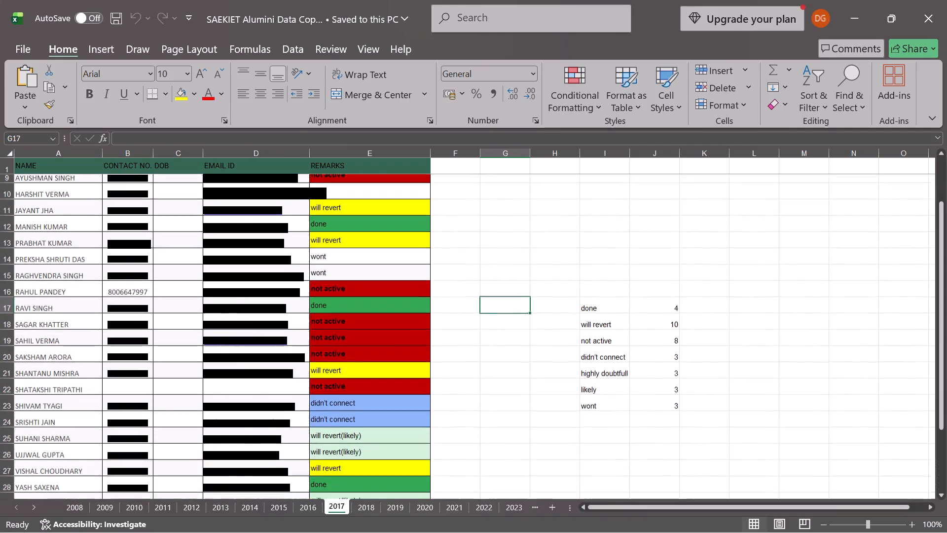